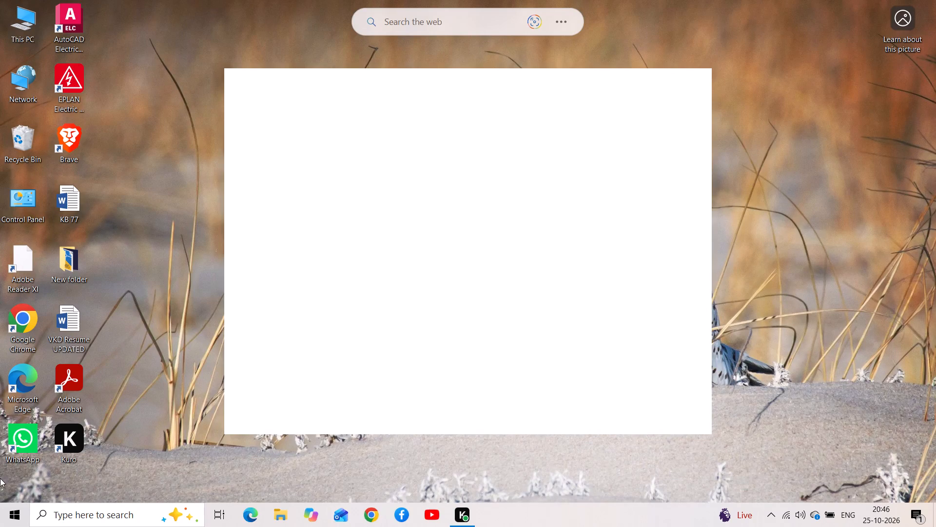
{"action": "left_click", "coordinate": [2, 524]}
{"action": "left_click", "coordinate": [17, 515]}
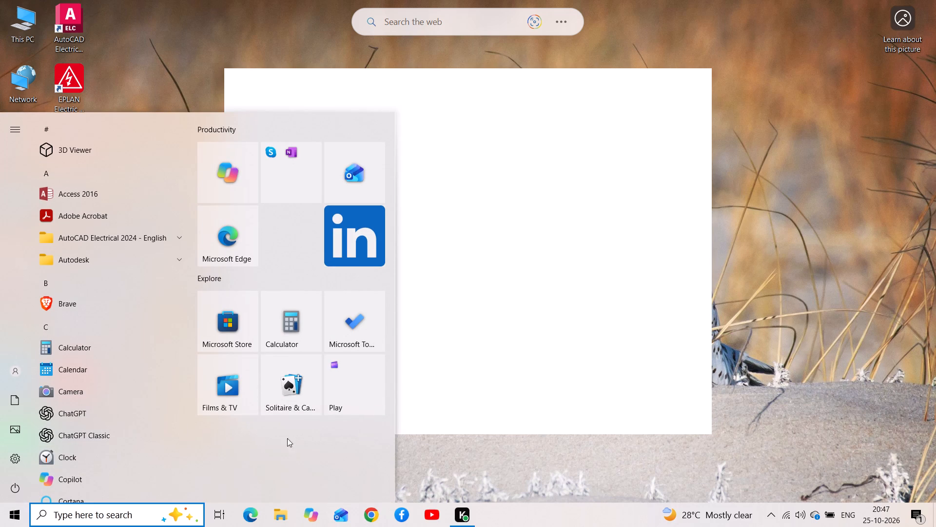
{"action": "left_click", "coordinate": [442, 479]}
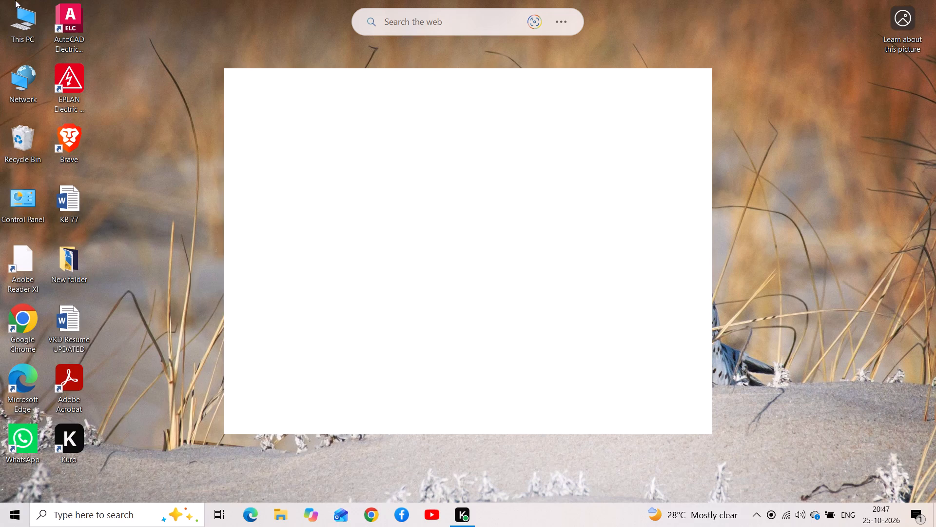
Open the EXPENSES workbook from the Documents folder and dismiss the Office activation wizard.
{"action": "double_click", "coordinate": [15, 19]}
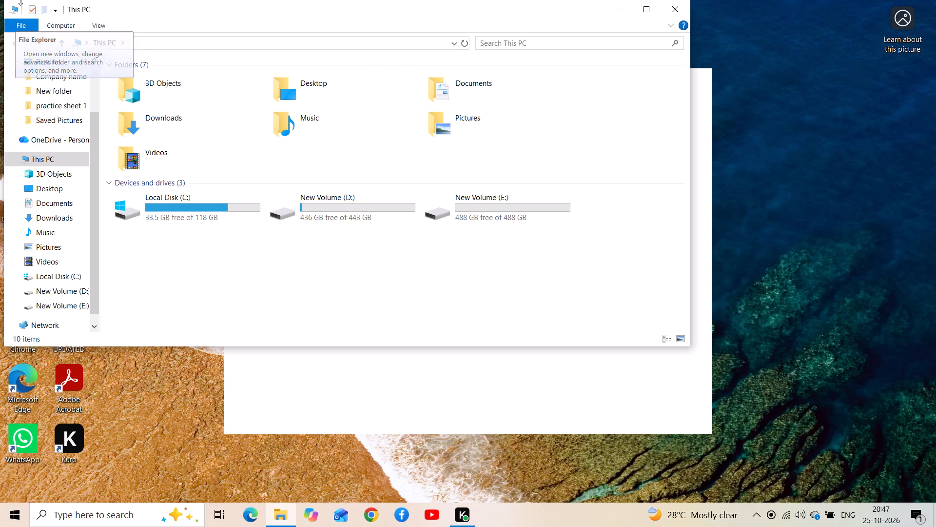
{"action": "double_click", "coordinate": [451, 94]}
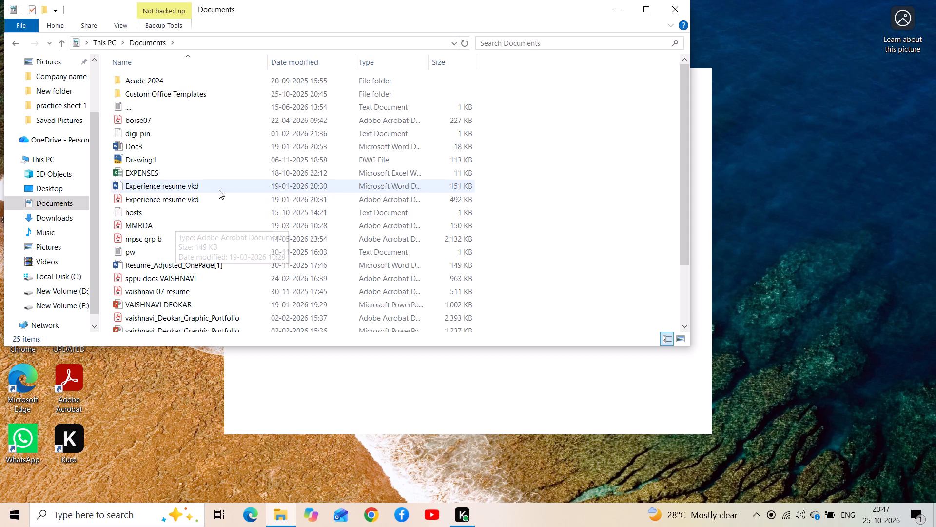
{"action": "double_click", "coordinate": [251, 178]}
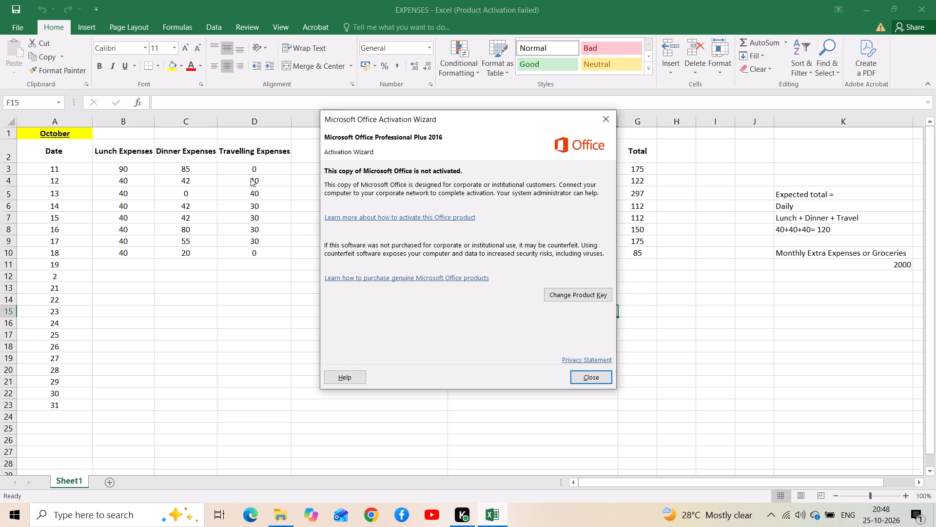
{"action": "left_click", "coordinate": [598, 377]}
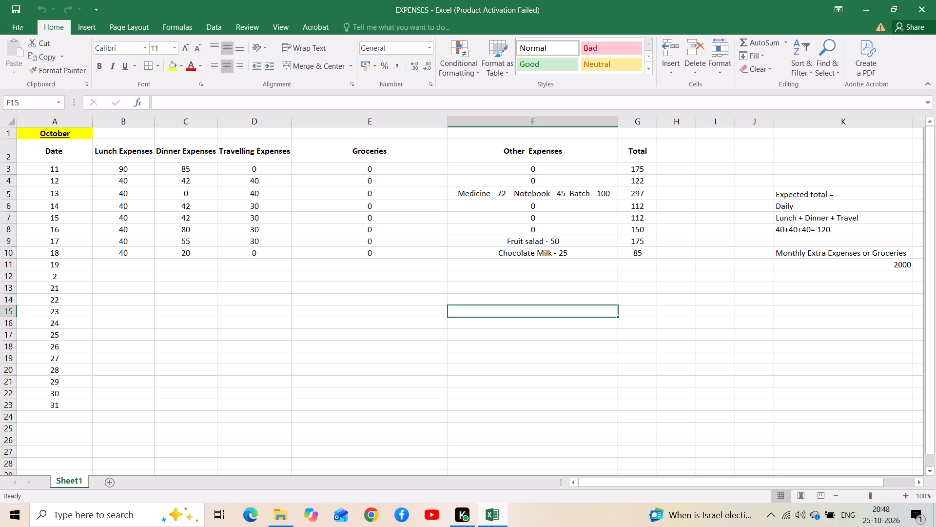
Fill in the row for October 19: lunch 40, dinner 42, travelling 40, groceries 0, other expenses 0, total 112.
{"action": "left_click", "coordinate": [133, 263]}
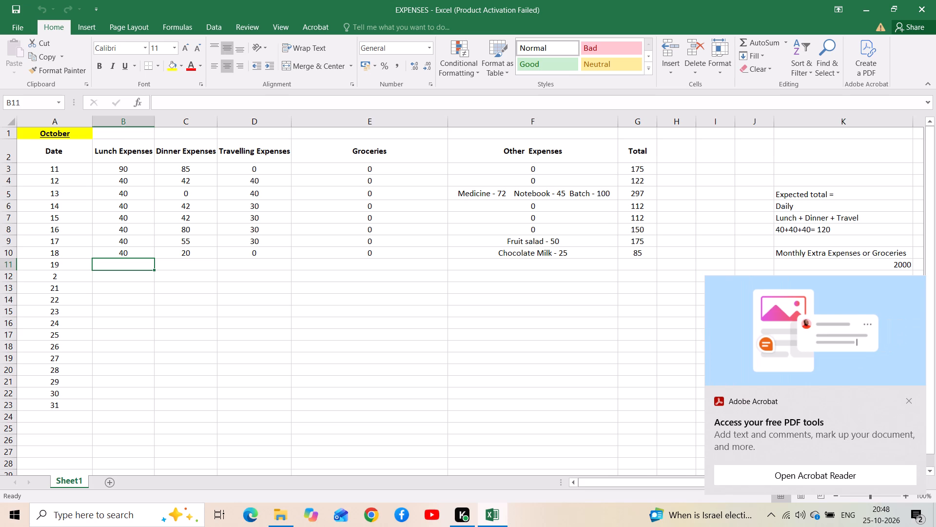
{"action": "left_click", "coordinate": [878, 517]}
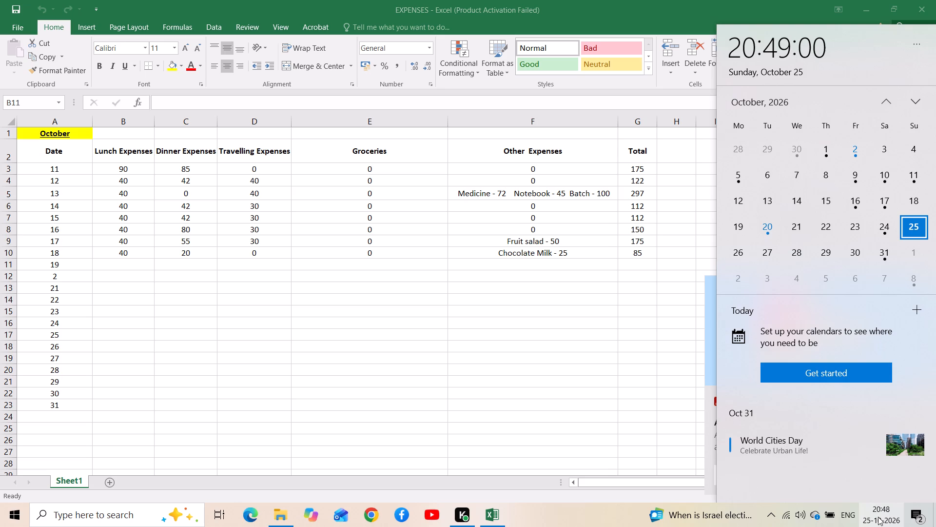
{"action": "left_click", "coordinate": [529, 451]}
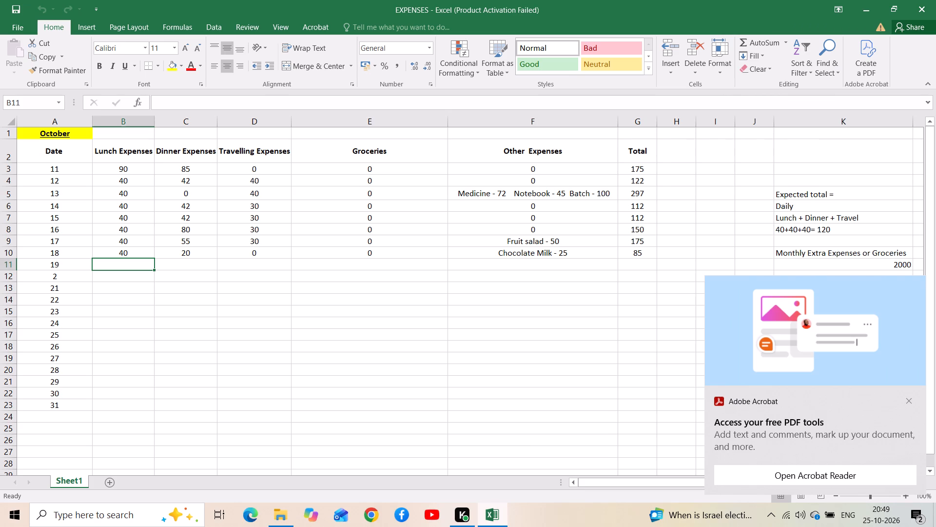
{"action": "type", "text": "40"}
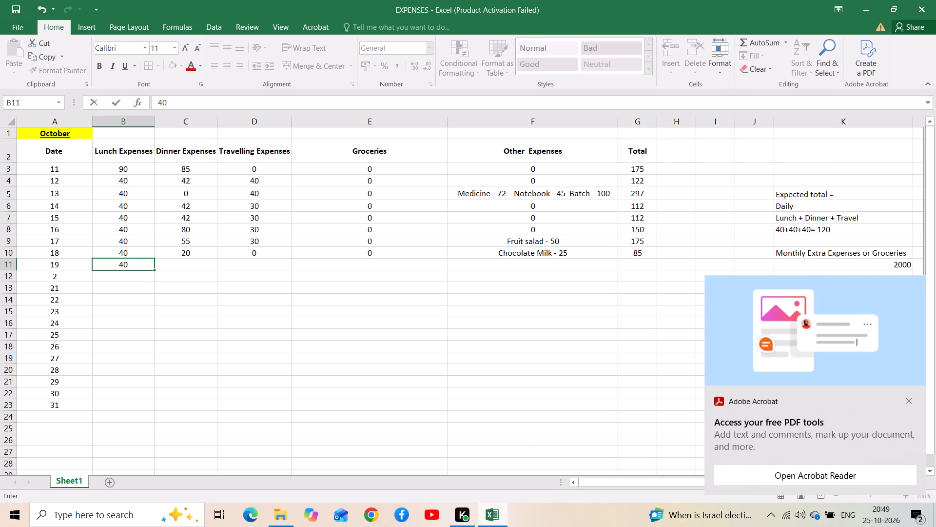
{"action": "key", "text": "Right"}
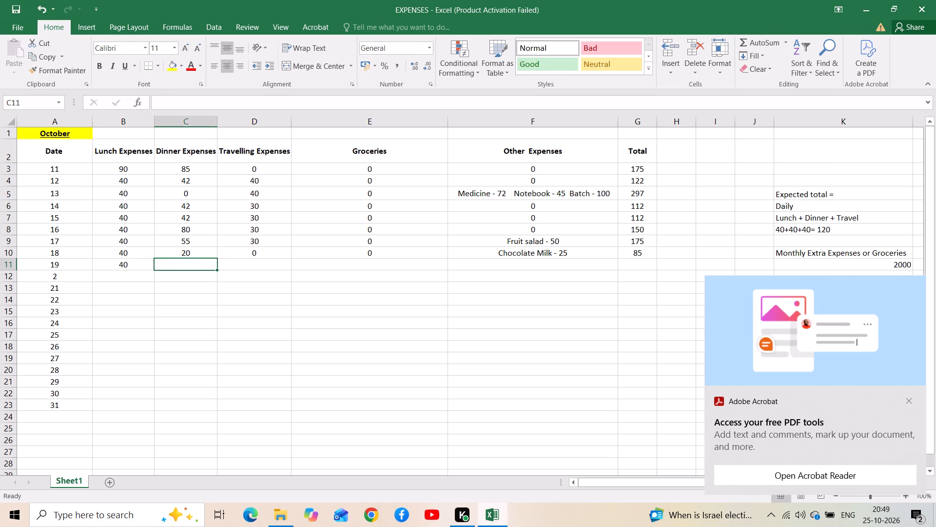
{"action": "type", "text": "42"}
{"action": "key", "text": "Right"}
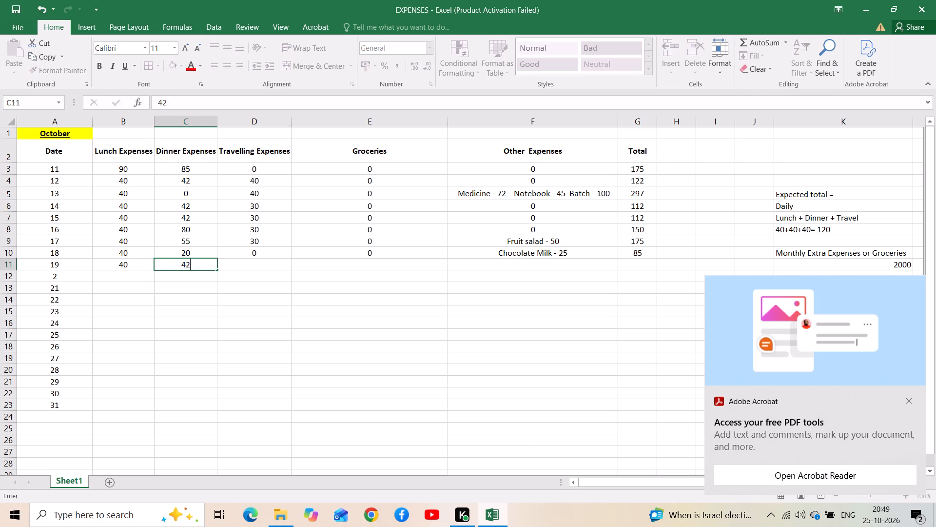
{"action": "type", "text": "40"}
{"action": "key", "text": "Right"}
{"action": "key", "text": "0"}
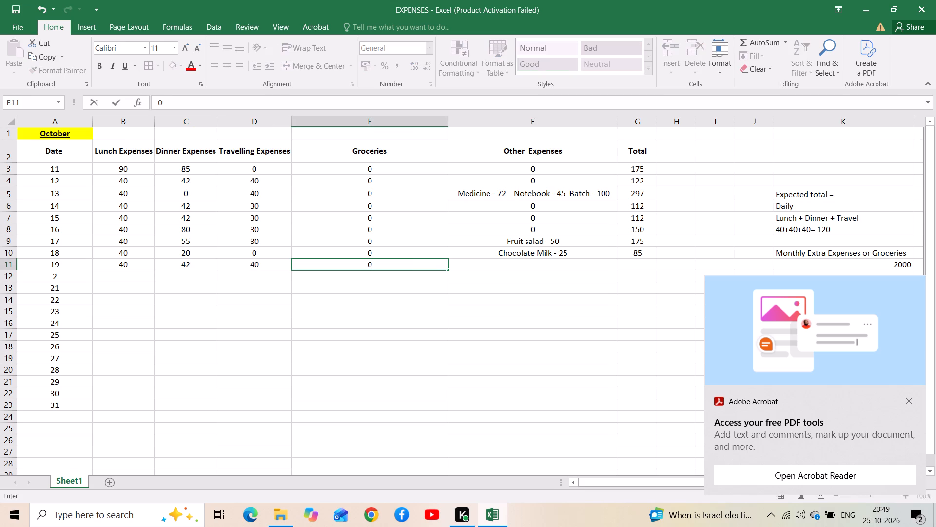
{"action": "key", "text": "Right"}
{"action": "key", "text": "0"}
{"action": "key", "text": "Right"}
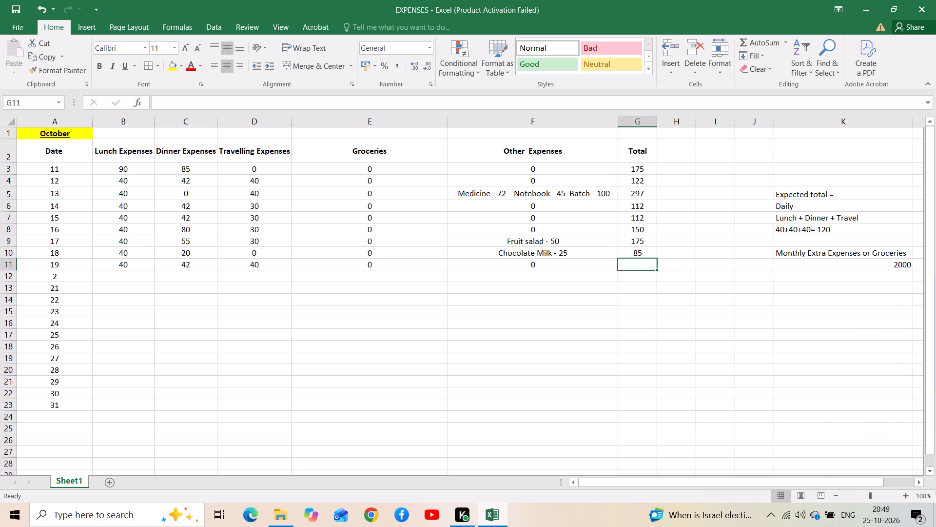
{"action": "type", "text": "112"}
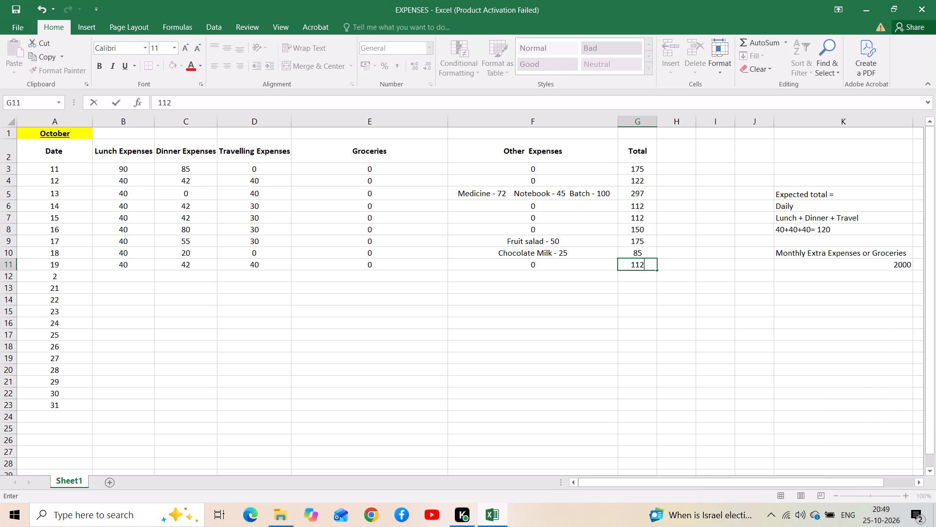
Fill in row 12, below date 19: lunch 30, dinner 120, travelling 0, groceries 0, other expenses 0, total 150.
{"action": "left_click", "coordinate": [109, 275]}
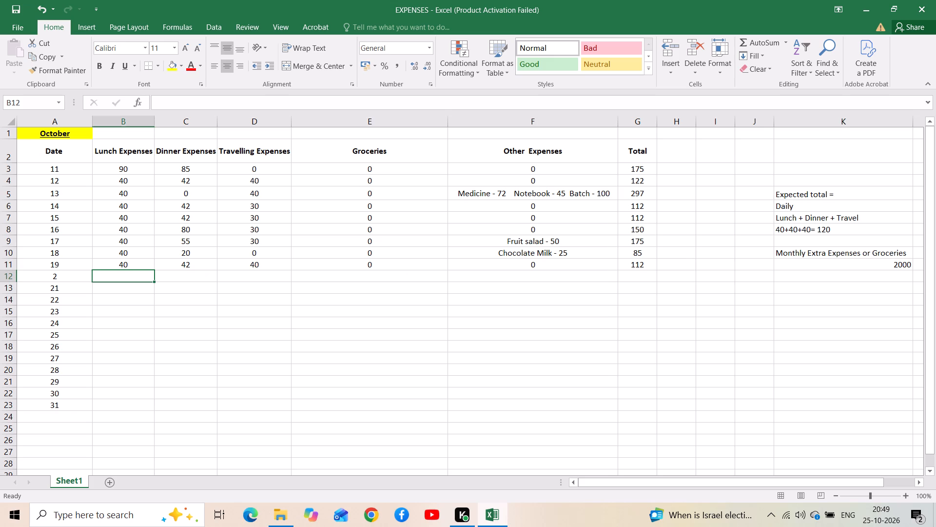
{"action": "type", "text": "30"}
{"action": "key", "text": "Right"}
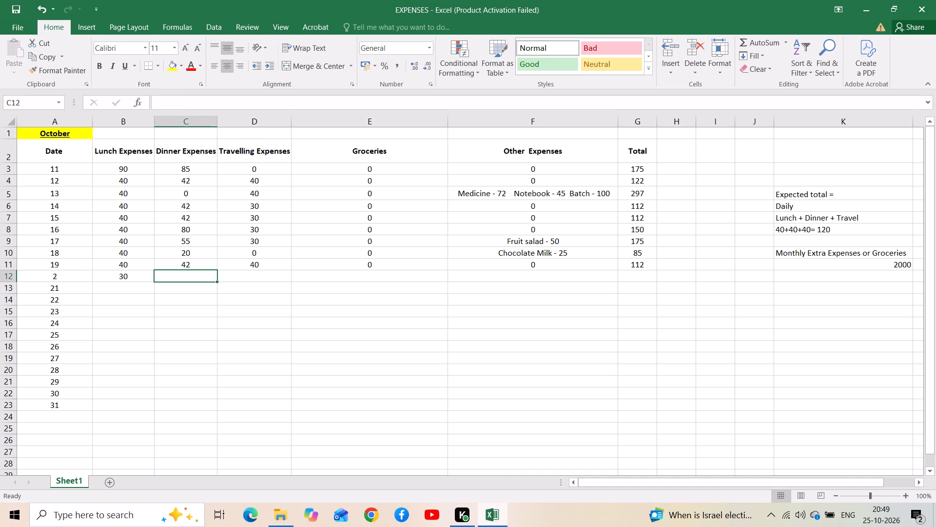
{"action": "type", "text": "120"}
{"action": "key", "text": "Right"}
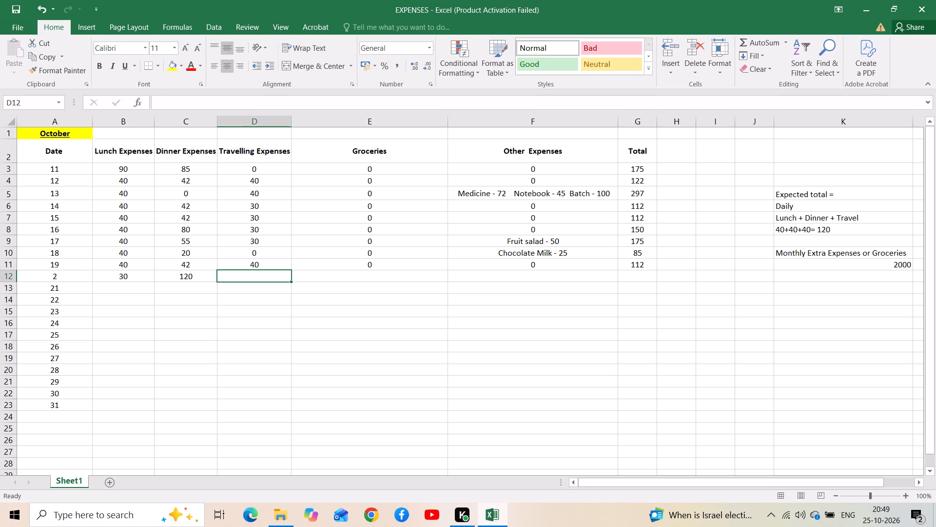
{"action": "key", "text": "0"}
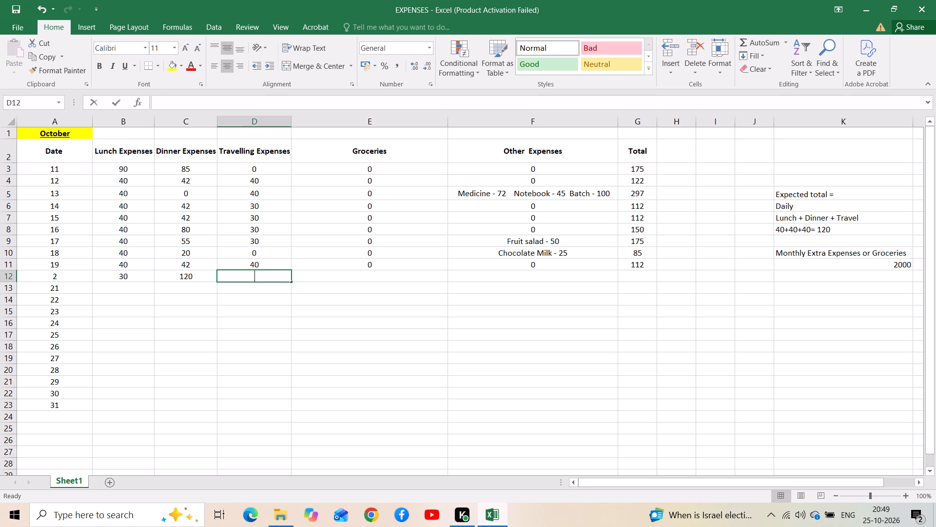
{"action": "key", "text": "Right"}
{"action": "key", "text": "0"}
{"action": "key", "text": "Right"}
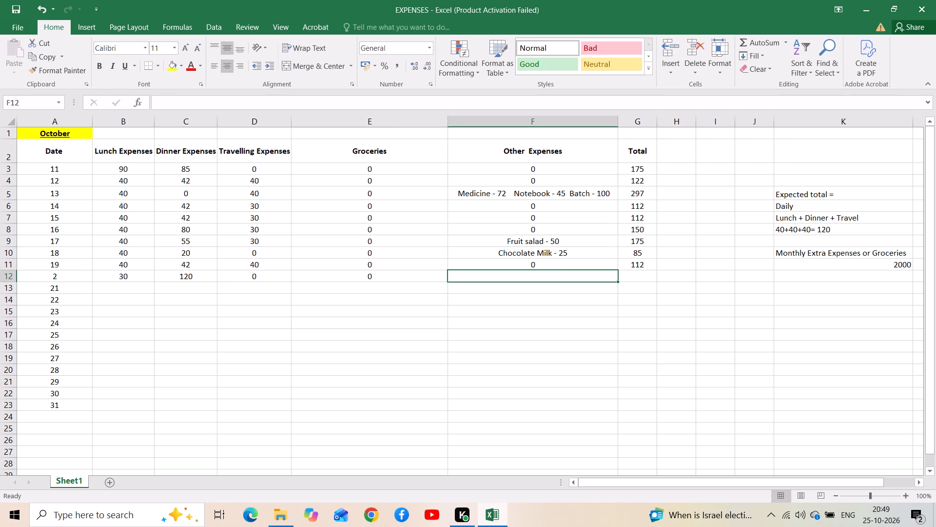
{"action": "key", "text": "0"}
{"action": "key", "text": "Right"}
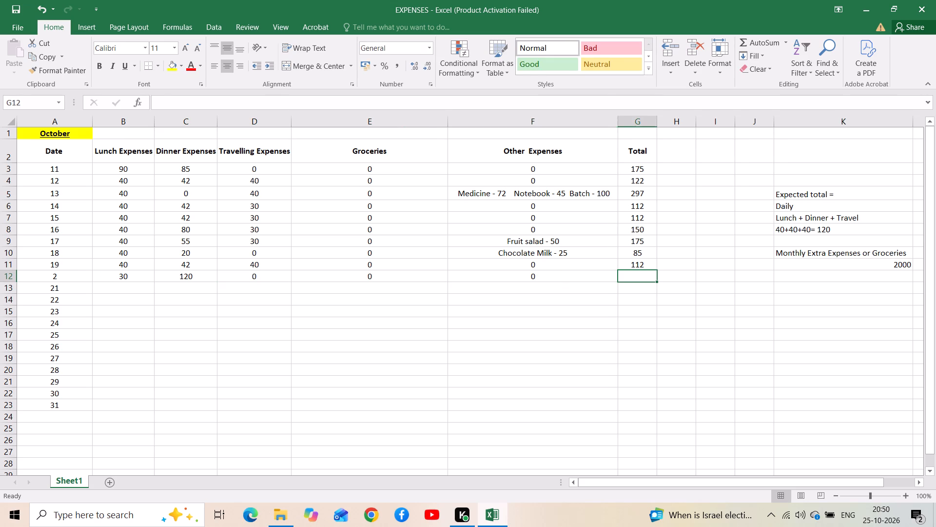
{"action": "type", "text": "150"}
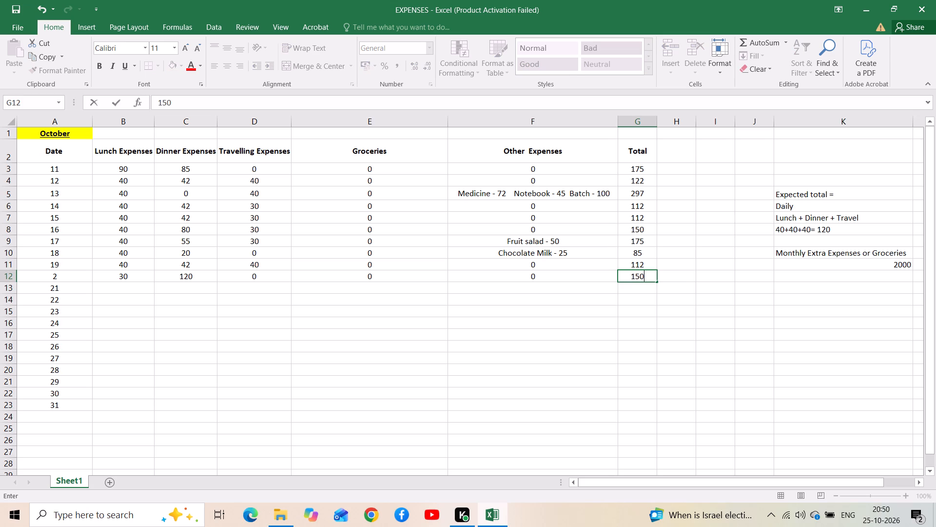
Correct the mistyped date in cell A12 to 20.
{"action": "left_click", "coordinate": [119, 288]}
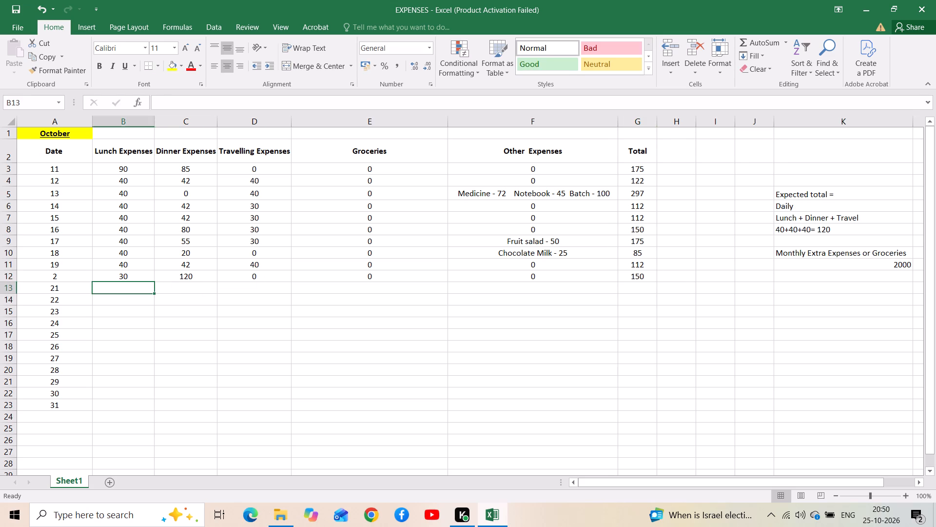
{"action": "left_click", "coordinate": [73, 275]}
{"action": "type", "text": "20"}
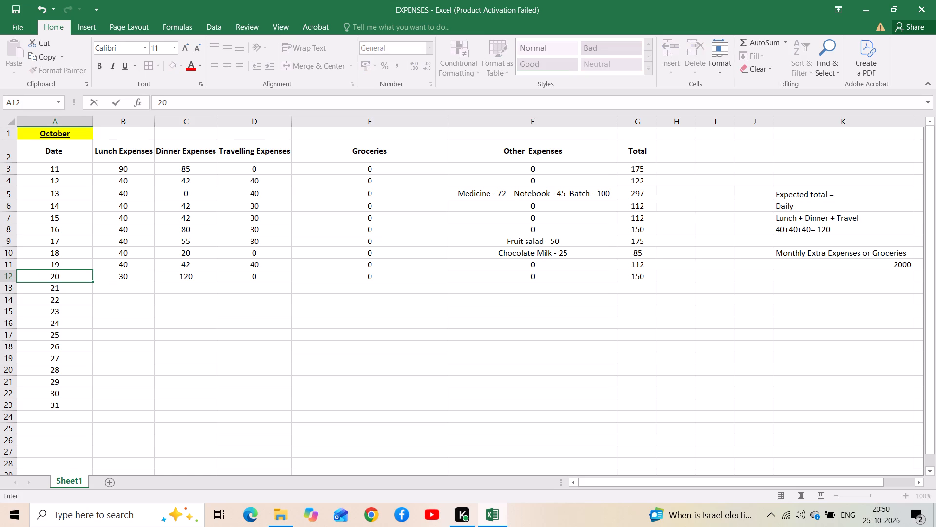
Fill in the row for October 21: lunch 40, dinner 20, travelling 20, groceries 0, other expenses 0, total 80.
{"action": "left_click", "coordinate": [114, 286]}
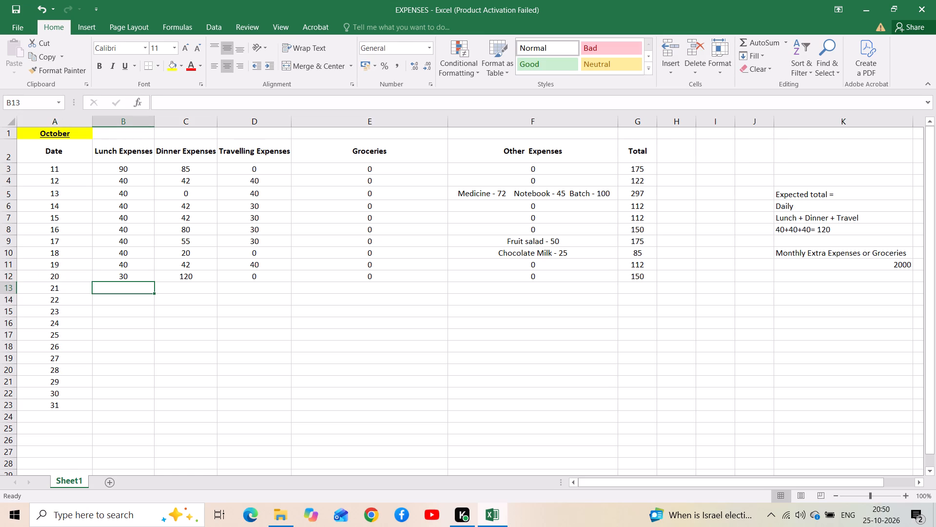
{"action": "type", "text": "40"}
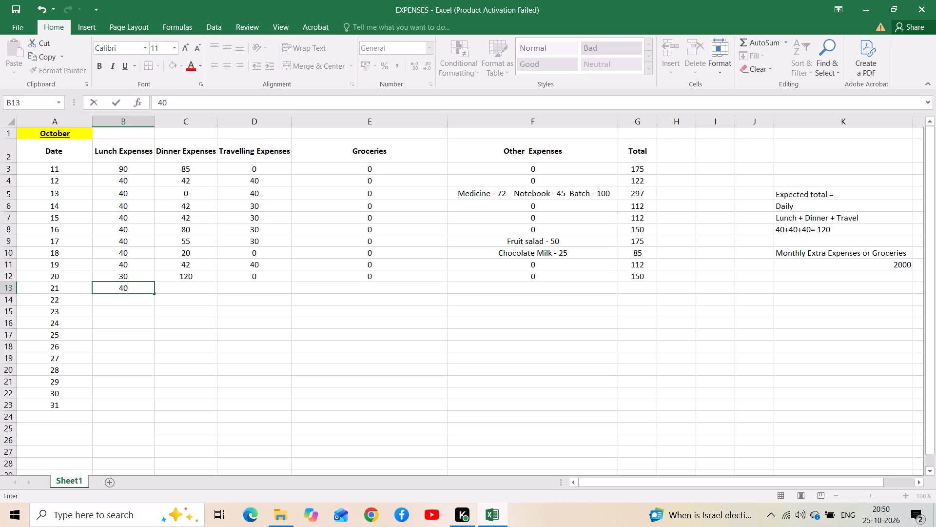
{"action": "key", "text": "Right"}
{"action": "type", "text": "20"}
{"action": "key", "text": "Right"}
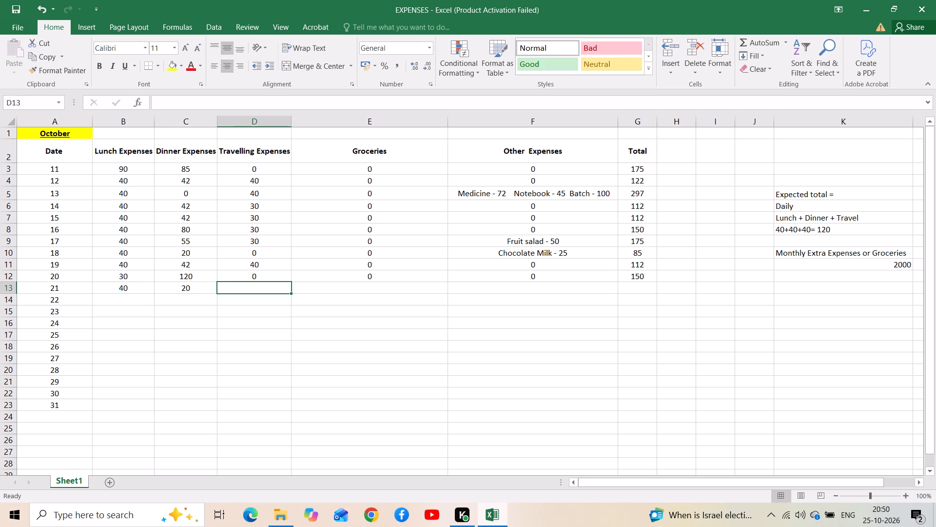
{"action": "type", "text": "20"}
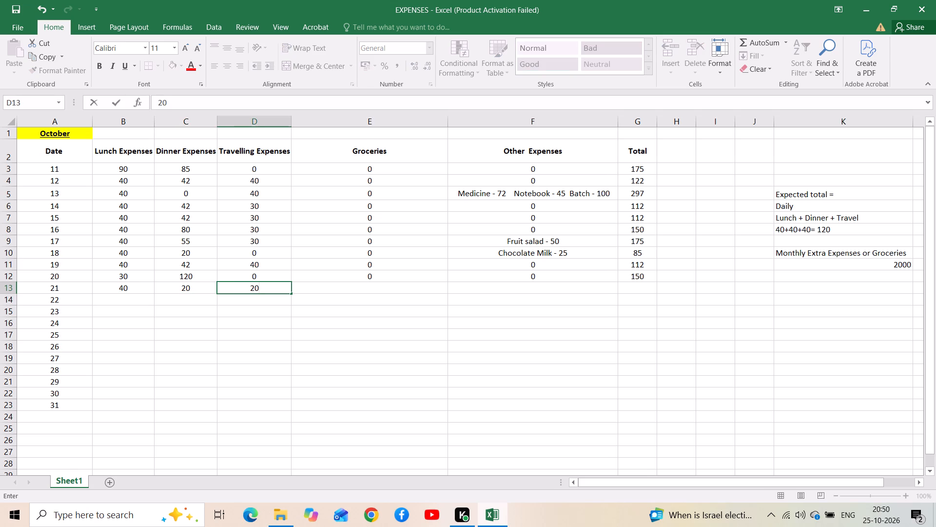
{"action": "key", "text": "Right"}
{"action": "key", "text": "0"}
{"action": "key", "text": "Right"}
{"action": "key", "text": "0"}
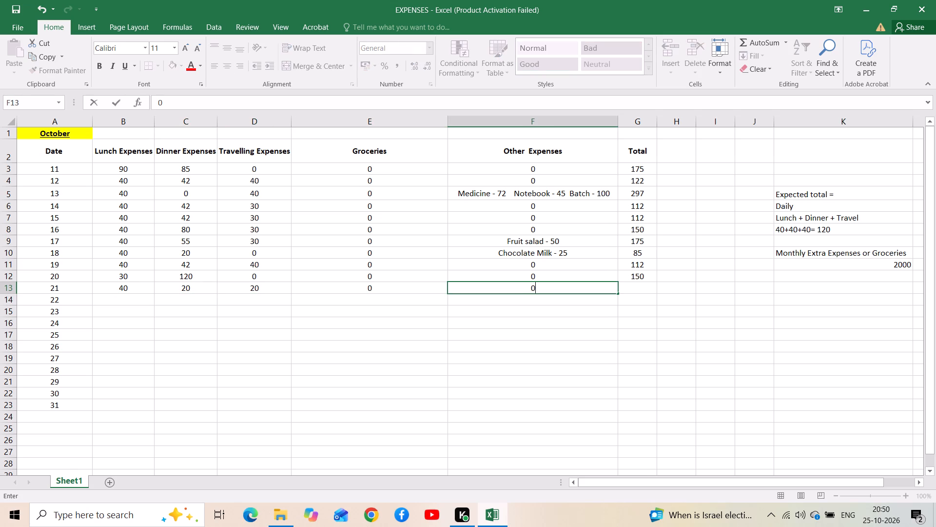
{"action": "key", "text": "Right"}
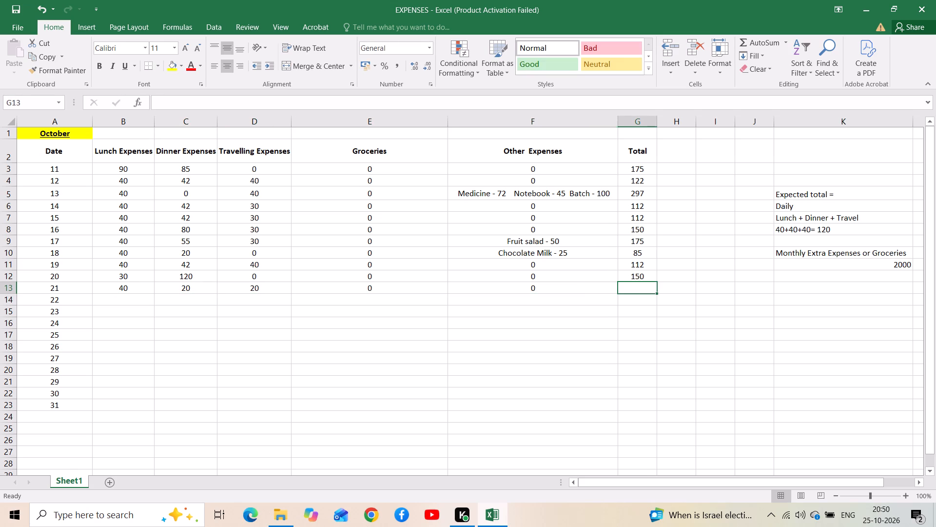
{"action": "type", "text": "80"}
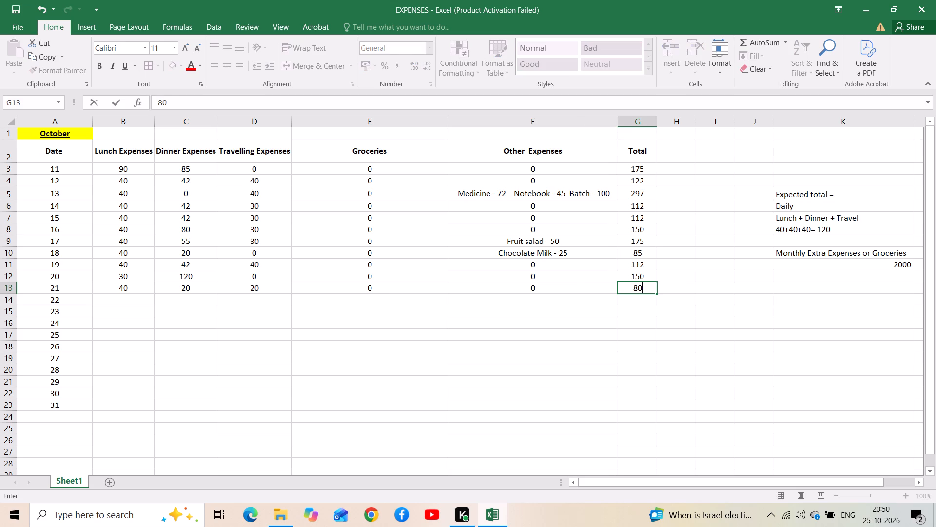
Fill in the row for October 22: lunch 72, dinner 42, travelling 20, groceries 0, other expenses "medicine - 60", total 184.
{"action": "left_click", "coordinate": [116, 300]}
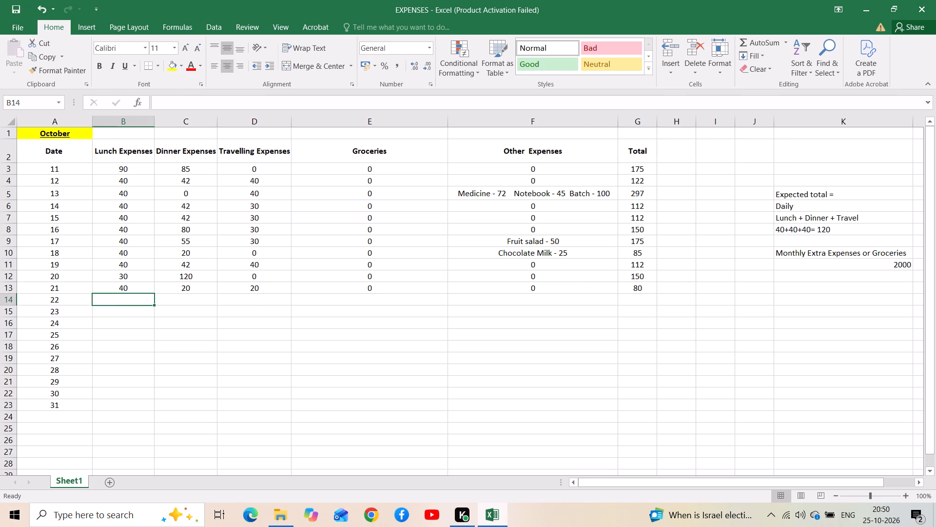
{"action": "type", "text": "72"}
{"action": "key", "text": "Right"}
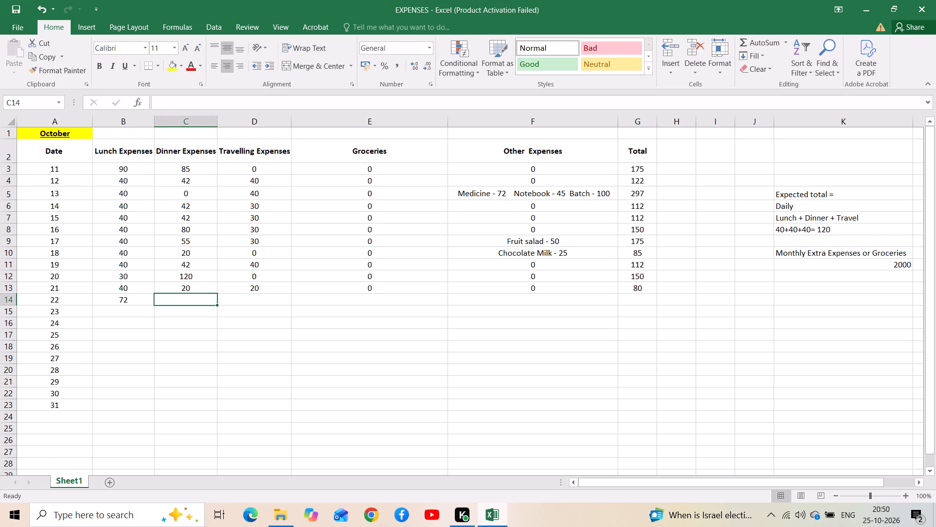
{"action": "type", "text": "42"}
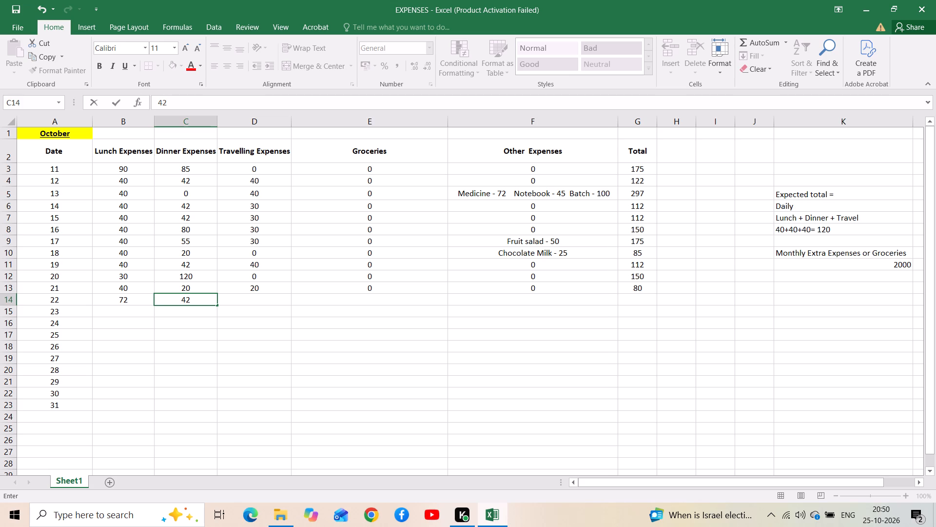
{"action": "key", "text": "Right"}
{"action": "type", "text": "20"}
{"action": "key", "text": "Right"}
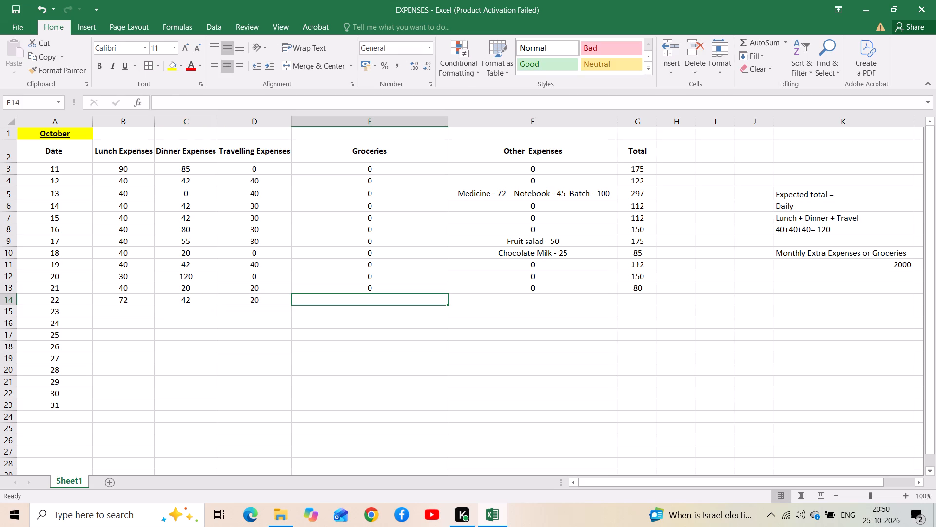
{"action": "key", "text": "0"}
{"action": "key", "text": "Right"}
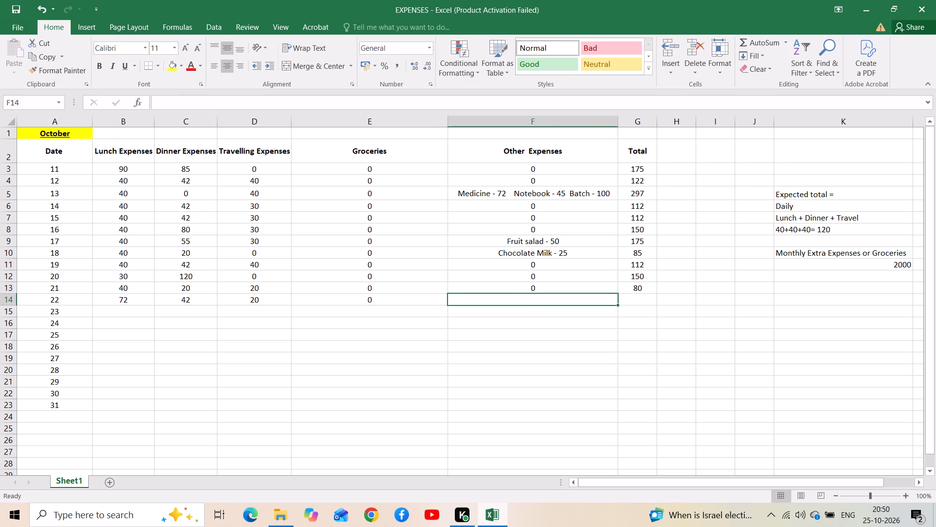
{"action": "type", "text": "medicine"}
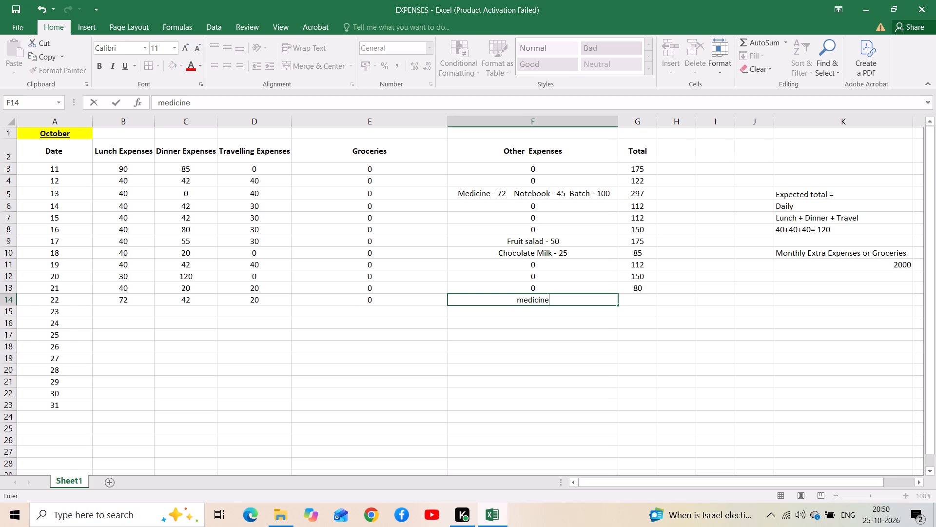
{"action": "key", "text": "space"}
{"action": "type", "text": "-"}
{"action": "key", "text": "space"}
{"action": "type", "text": "60"}
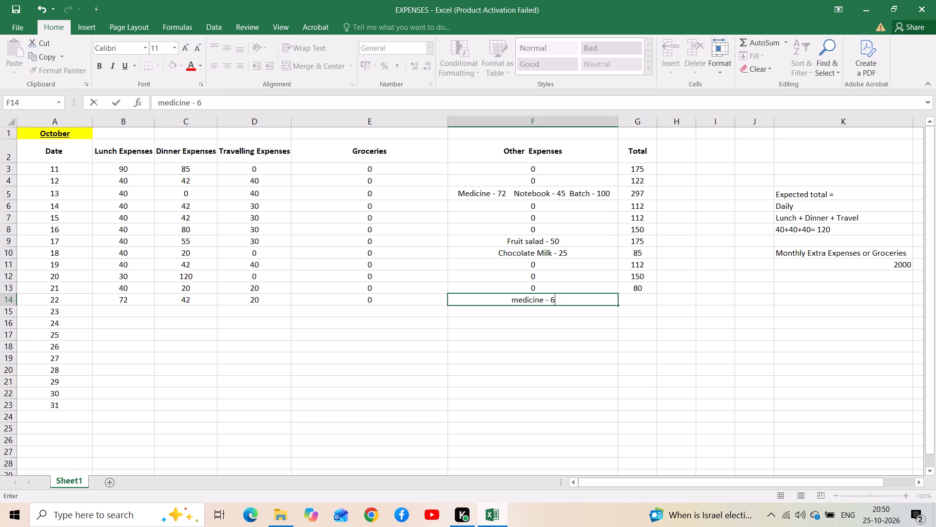
{"action": "key", "text": "Right"}
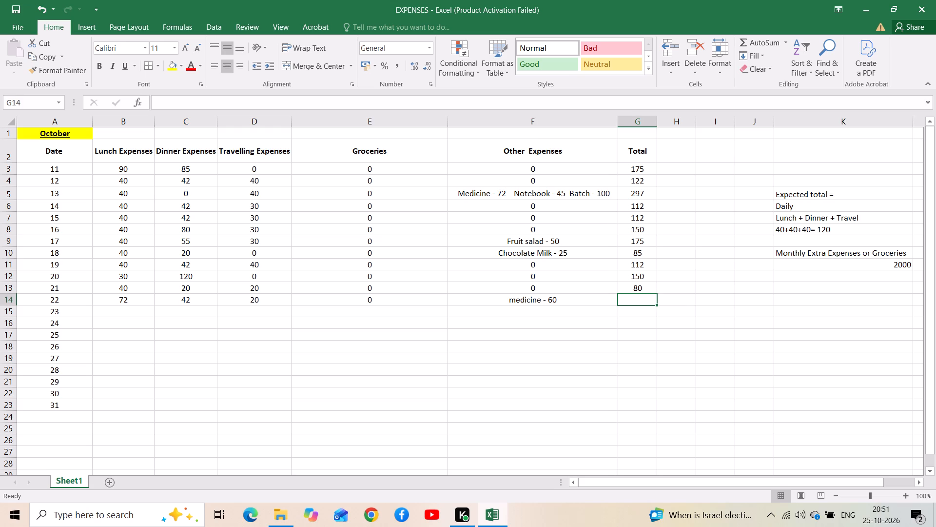
{"action": "type", "text": "184"}
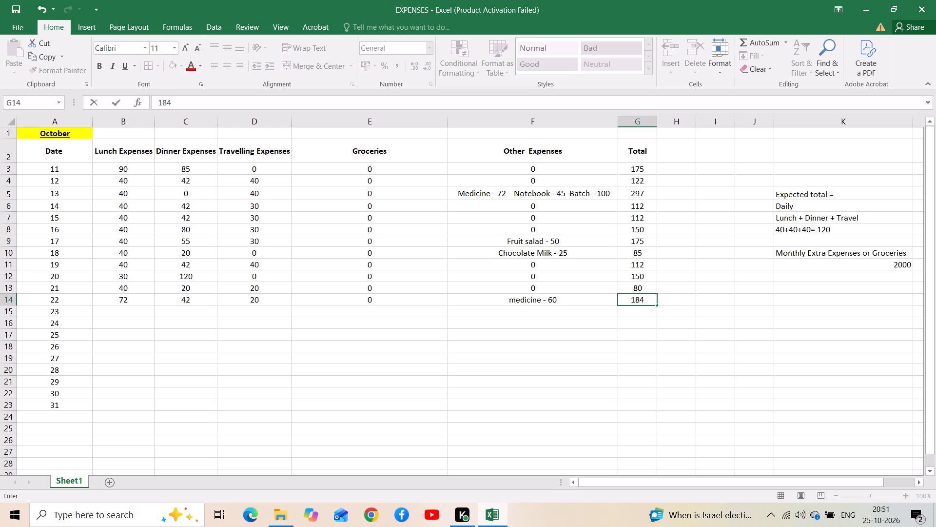
Fill in the row for October 23: lunch 42, dinner 42, travelling 20, groceries 0, other expenses 0, total 104.
{"action": "left_click", "coordinate": [118, 310]}
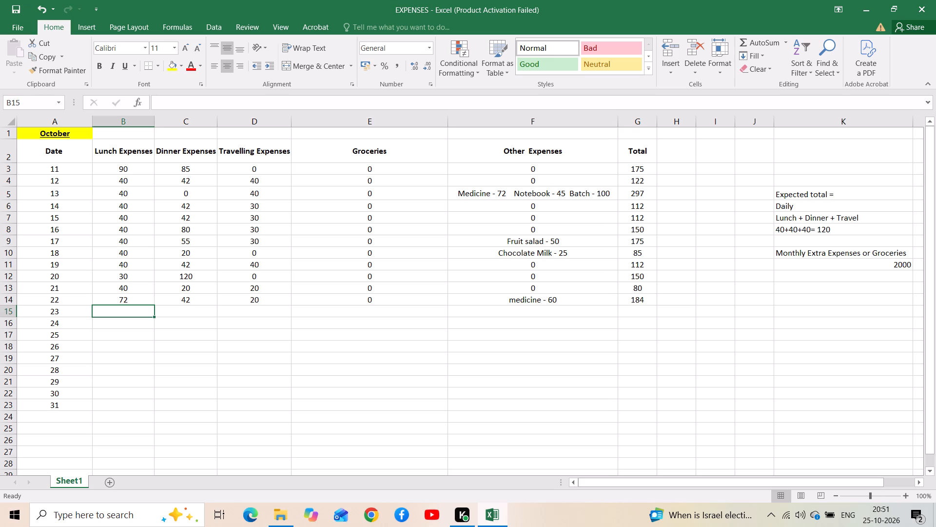
{"action": "type", "text": "42"}
{"action": "key", "text": "Right"}
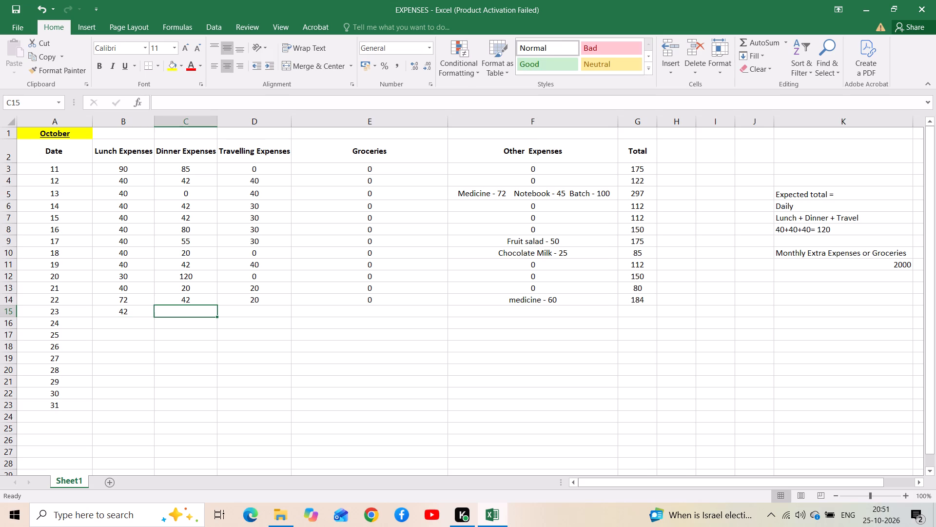
{"action": "type", "text": "42"}
{"action": "key", "text": "Right"}
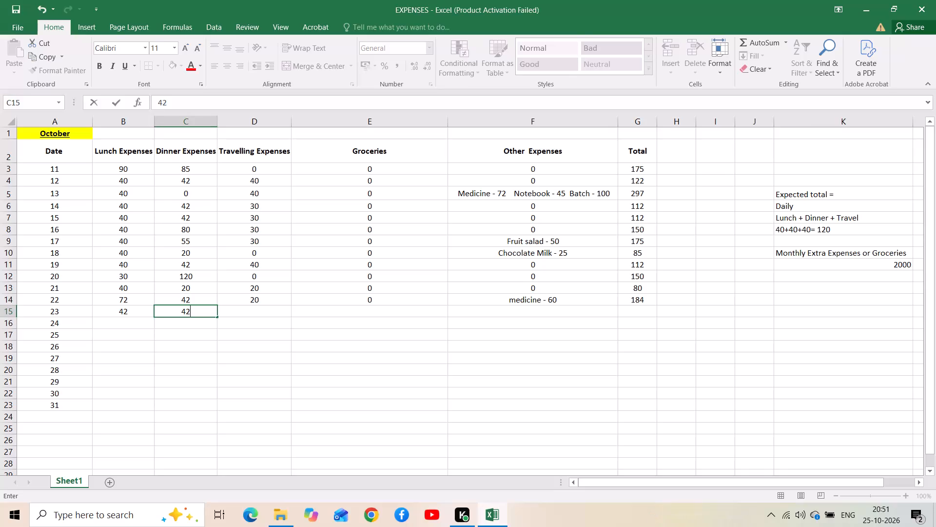
{"action": "type", "text": "20"}
{"action": "key", "text": "Right"}
{"action": "key", "text": "0"}
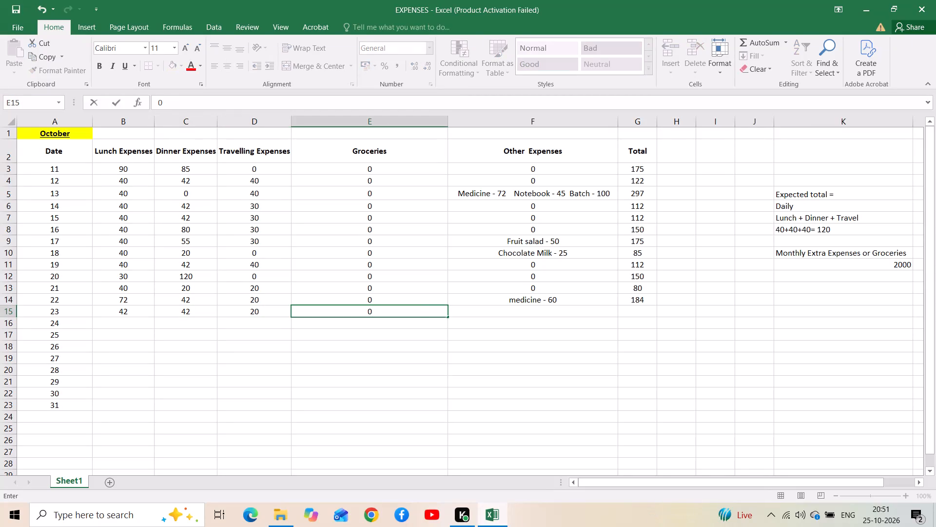
{"action": "key", "text": "Right"}
{"action": "key", "text": "0"}
{"action": "key", "text": "Right"}
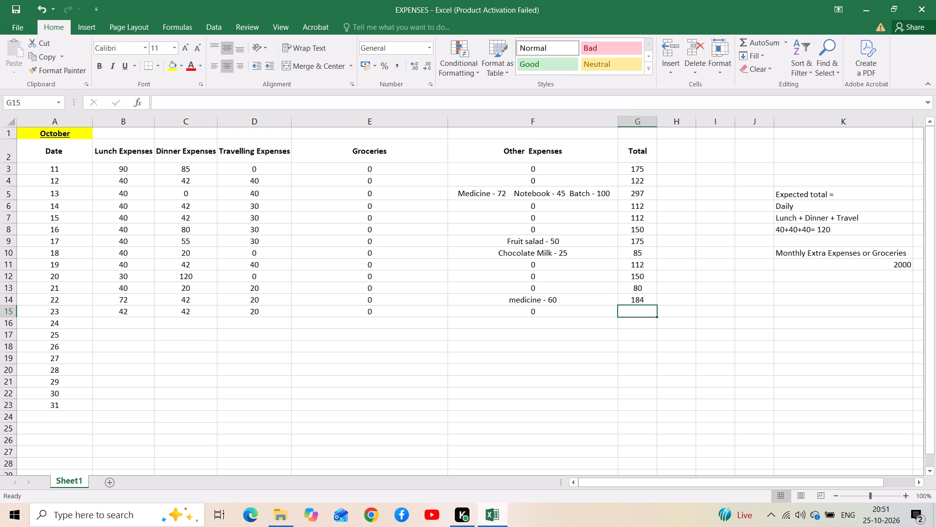
{"action": "type", "text": "104"}
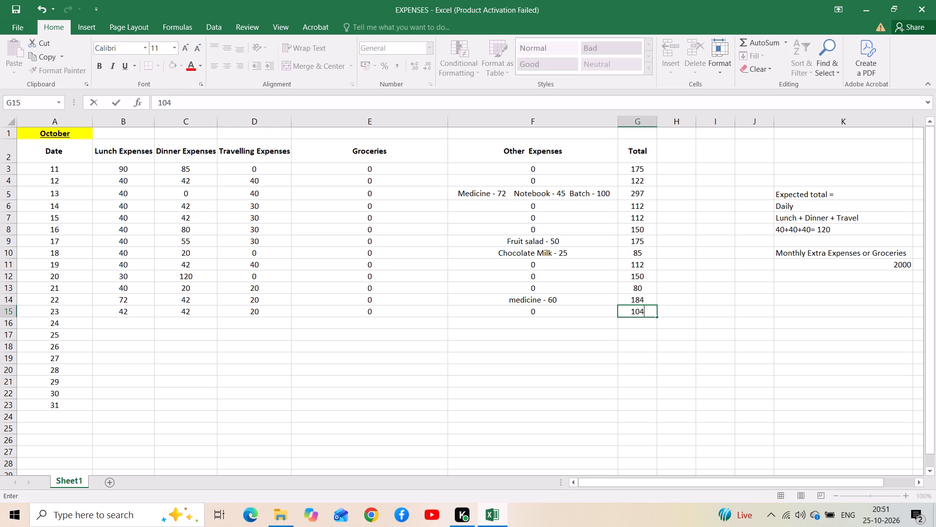
Fill in the row for October 24: lunch 40, dinner 50, travelling 20, groceries 0, other expenses 0, total 110.
{"action": "left_click", "coordinate": [116, 325]}
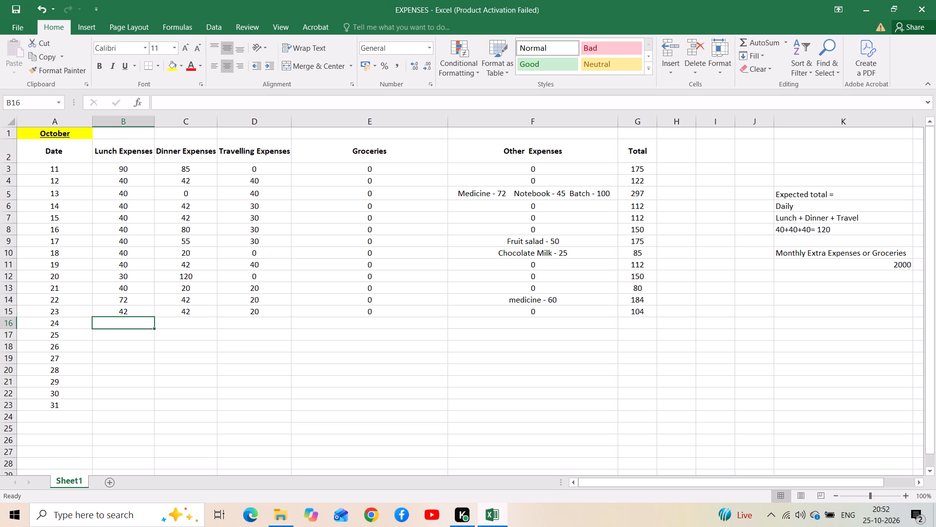
{"action": "type", "text": "40"}
{"action": "key", "text": "Right"}
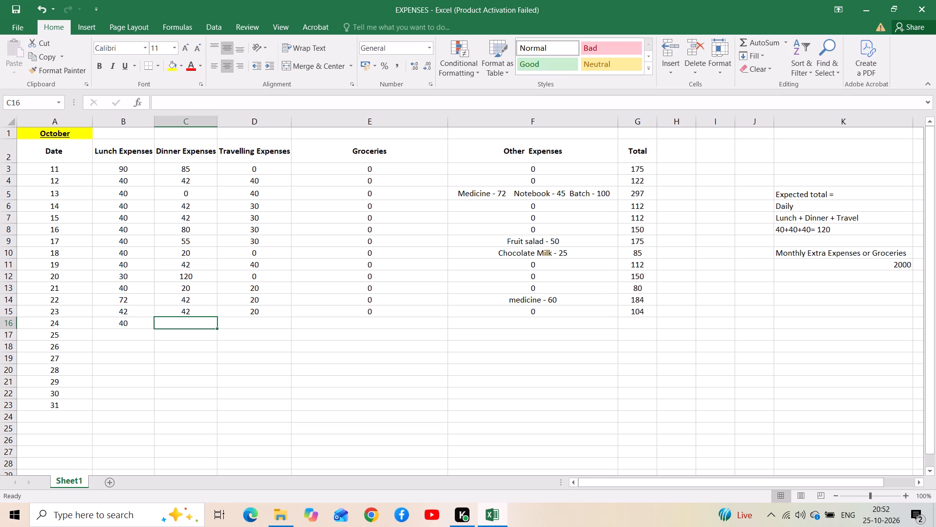
{"action": "type", "text": "50"}
{"action": "key", "text": "Right"}
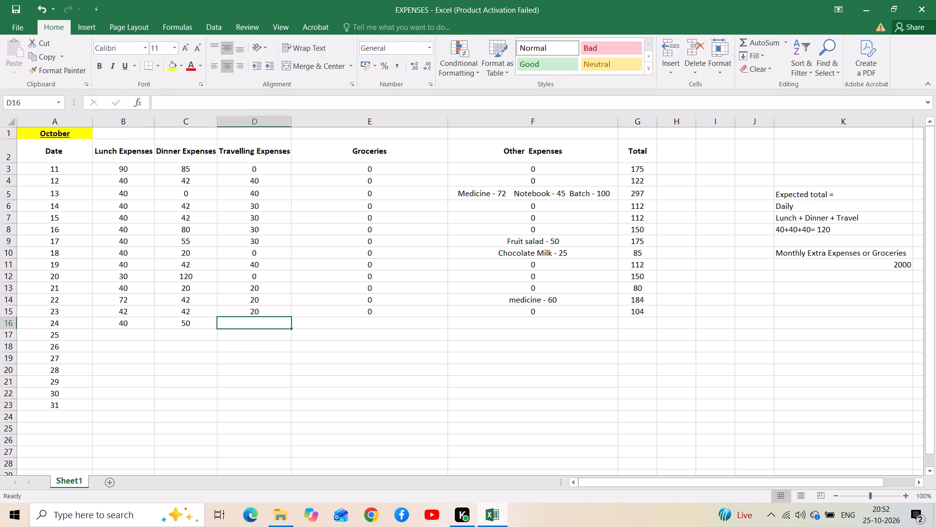
{"action": "type", "text": "20"}
{"action": "key", "text": "Right"}
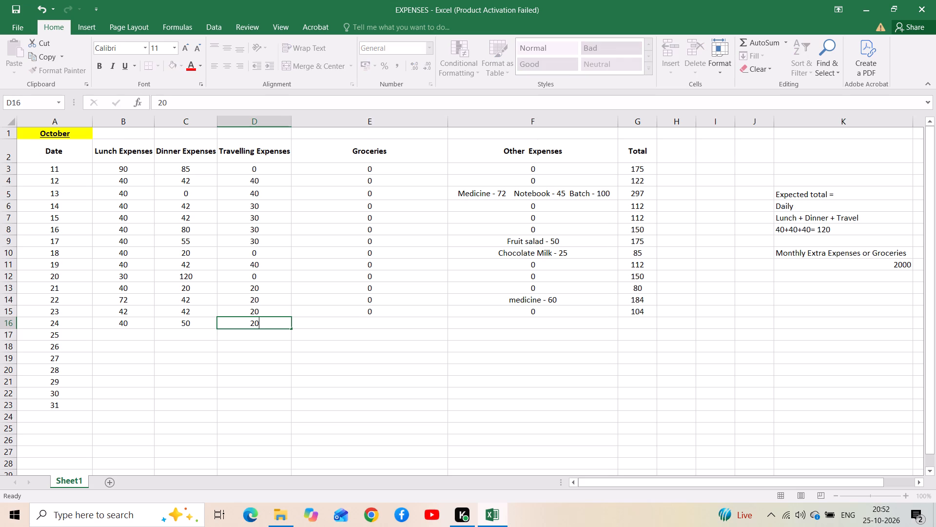
{"action": "key", "text": "0"}
{"action": "key", "text": "Right"}
{"action": "key", "text": "0"}
{"action": "key", "text": "Right"}
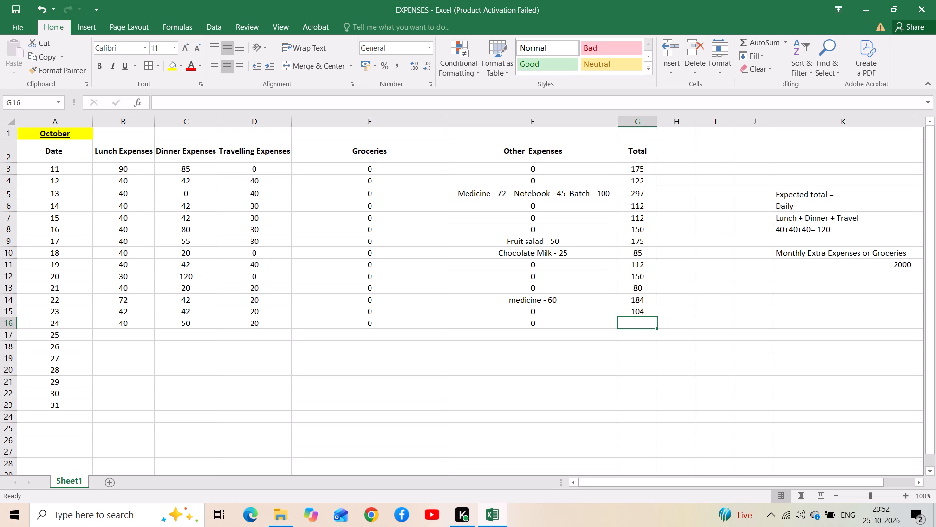
{"action": "type", "text": "110"}
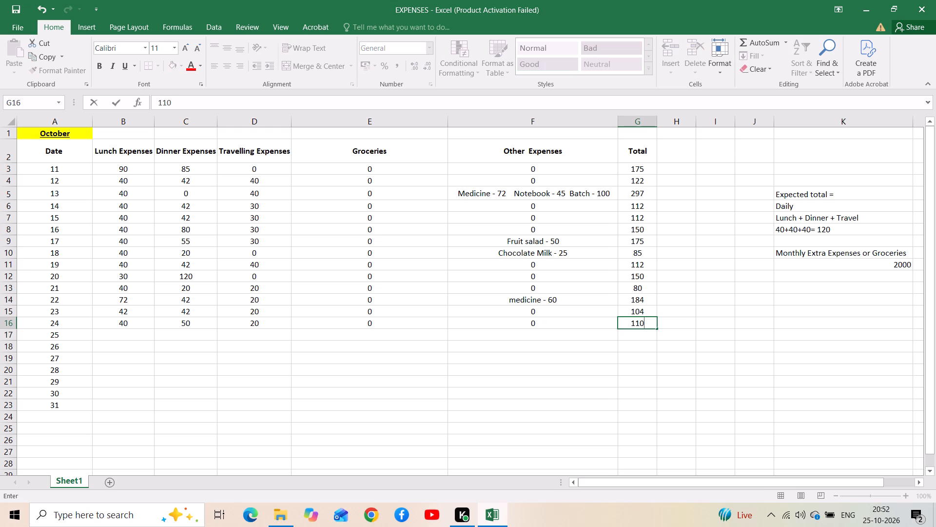
Fill in the row for October 25: lunch 67, dinner 50, travelling 0, groceries 0, other expenses 0, total 117.
{"action": "left_click", "coordinate": [122, 336]}
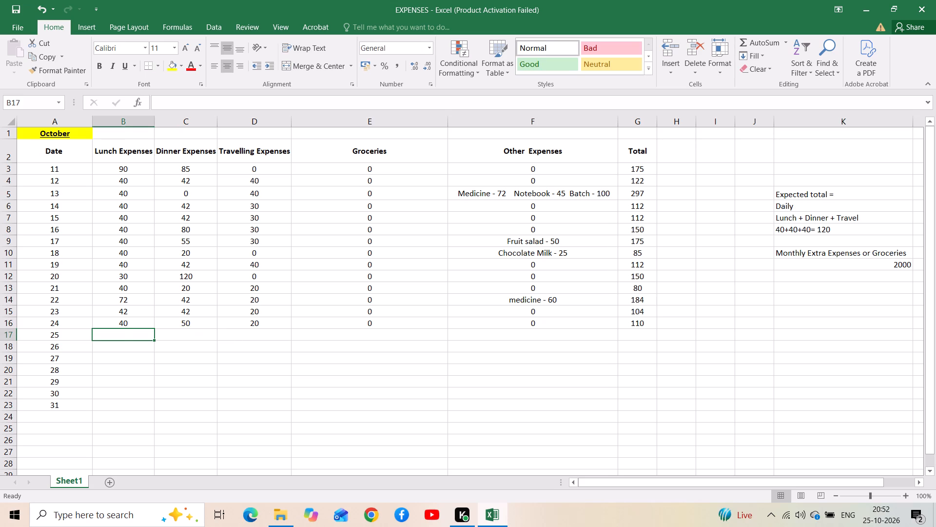
{"action": "type", "text": "67"}
{"action": "key", "text": "Right"}
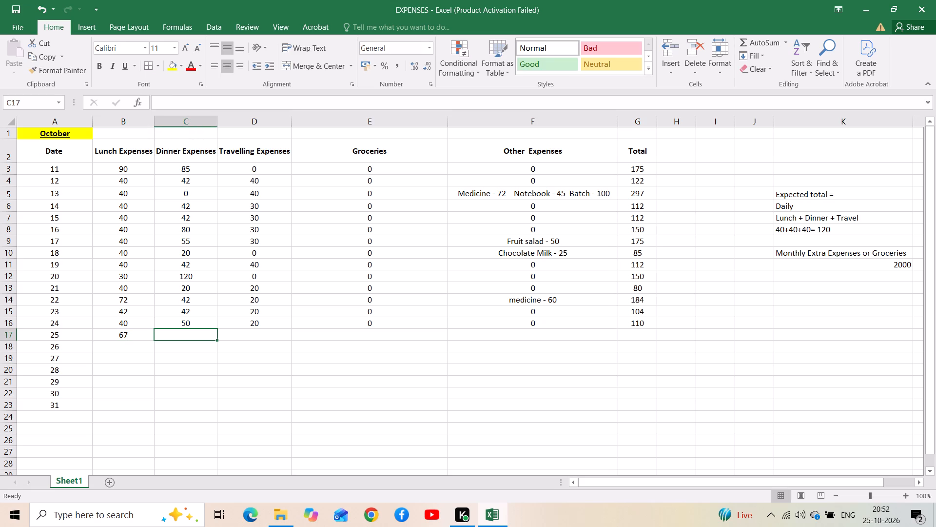
{"action": "type", "text": "50"}
{"action": "key", "text": "Right"}
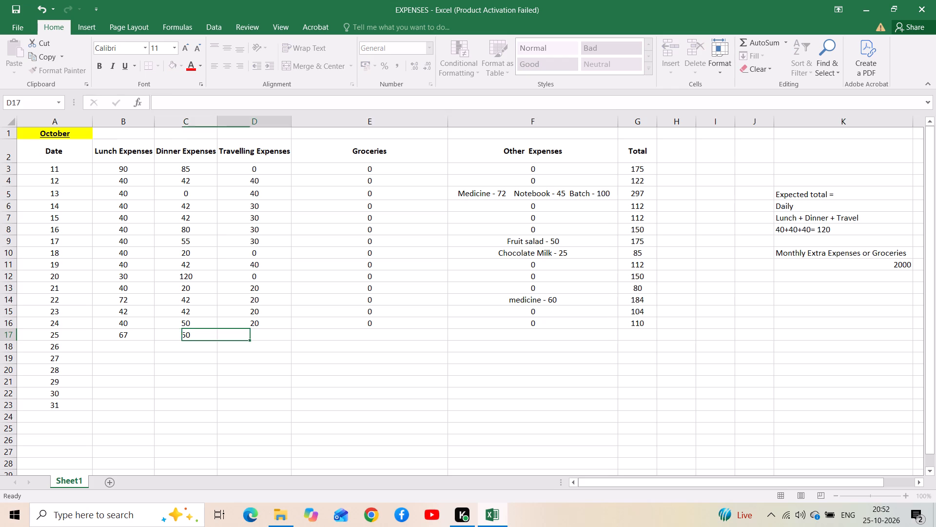
{"action": "key", "text": "0"}
{"action": "key", "text": "Right"}
{"action": "key", "text": "0"}
{"action": "key", "text": "Right"}
{"action": "key", "text": "0"}
{"action": "key", "text": "Right"}
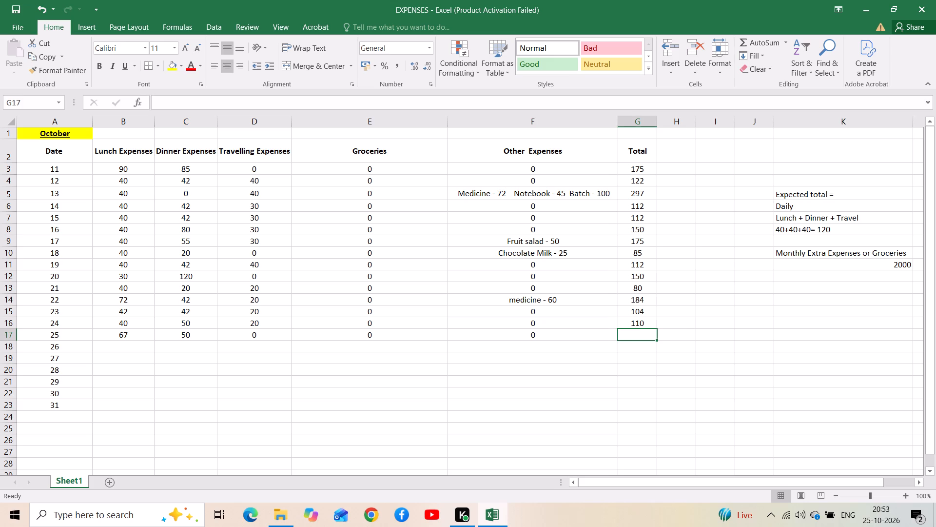
{"action": "type", "text": "117"}
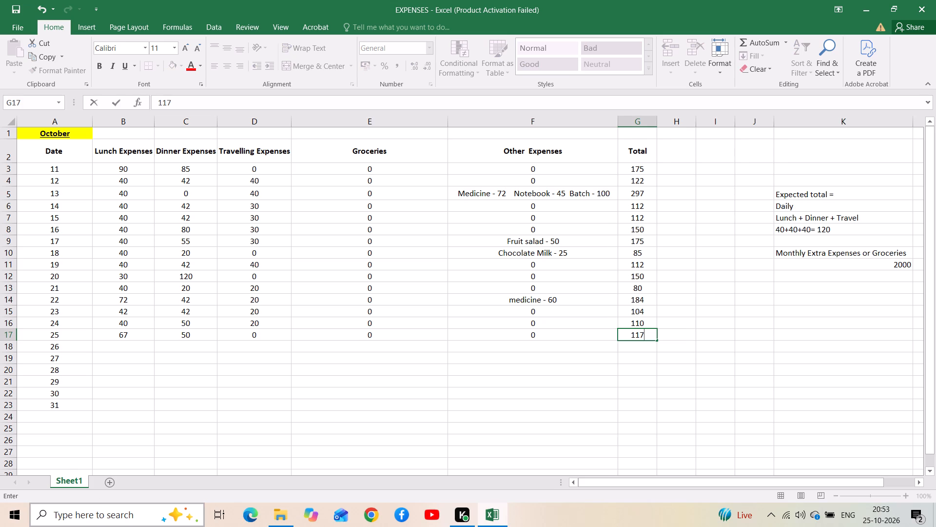
In Calculator, with its window shortened, start adding the October 11 to 17 totals: 175, 122, 297, 112, 112, 150 and 175.
{"action": "left_click", "coordinate": [16, 522]}
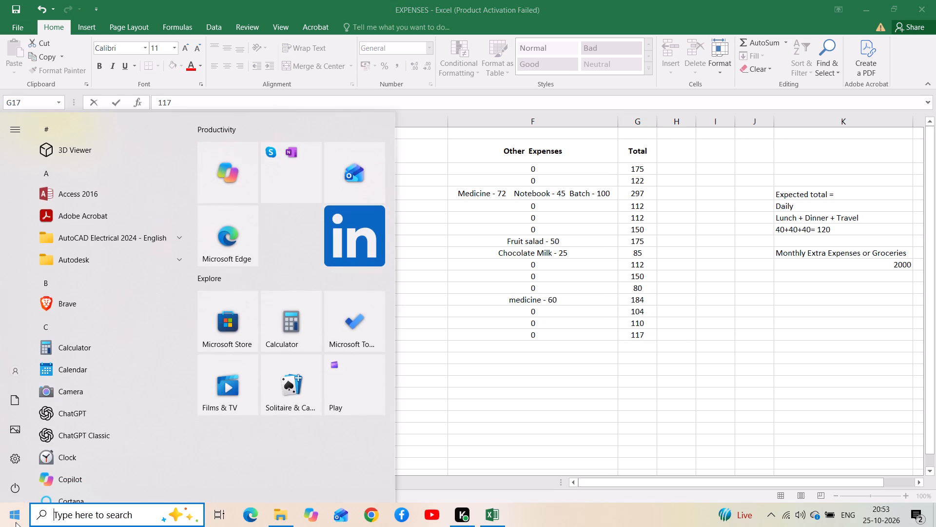
{"action": "left_click", "coordinate": [127, 353]}
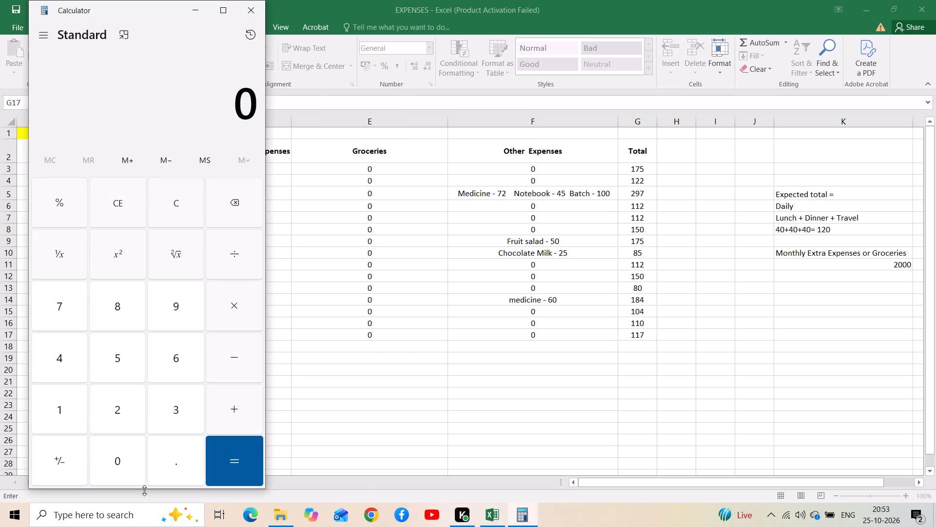
{"action": "left_click_drag", "start_coordinate": [144, 489], "coordinate": [158, 411]}
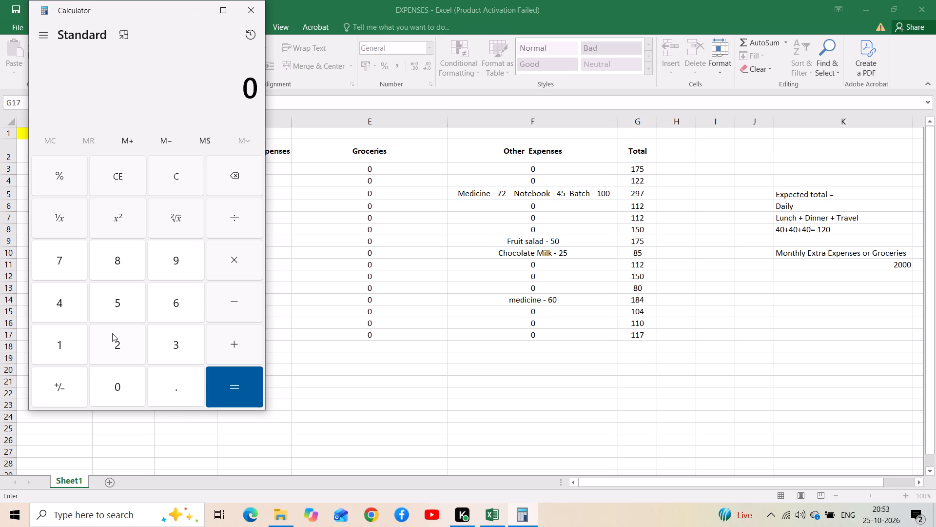
{"action": "type", "text": "175+"}
{"action": "type", "text": "122+"}
{"action": "type", "text": "297"}
{"action": "type", "text": "+112"}
{"action": "key", "text": "plus"}
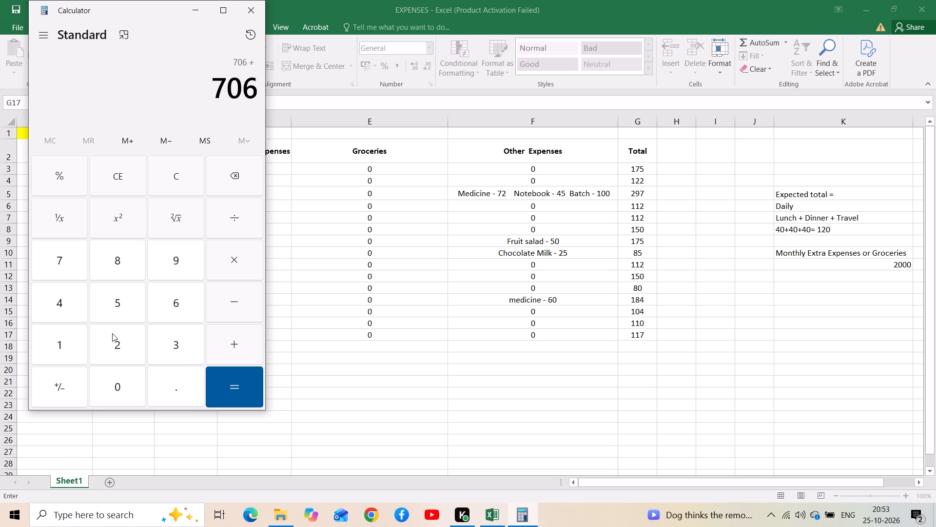
{"action": "type", "text": "112+"}
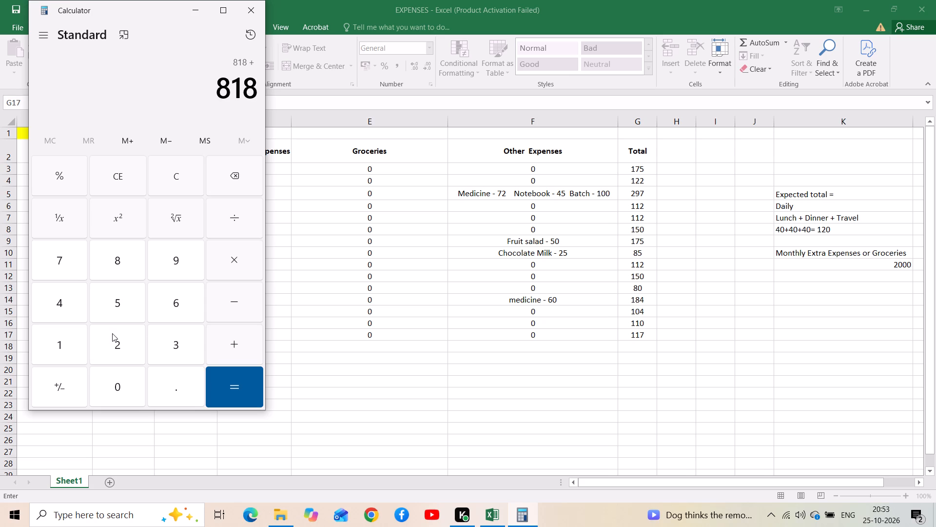
{"action": "type", "text": "150+"}
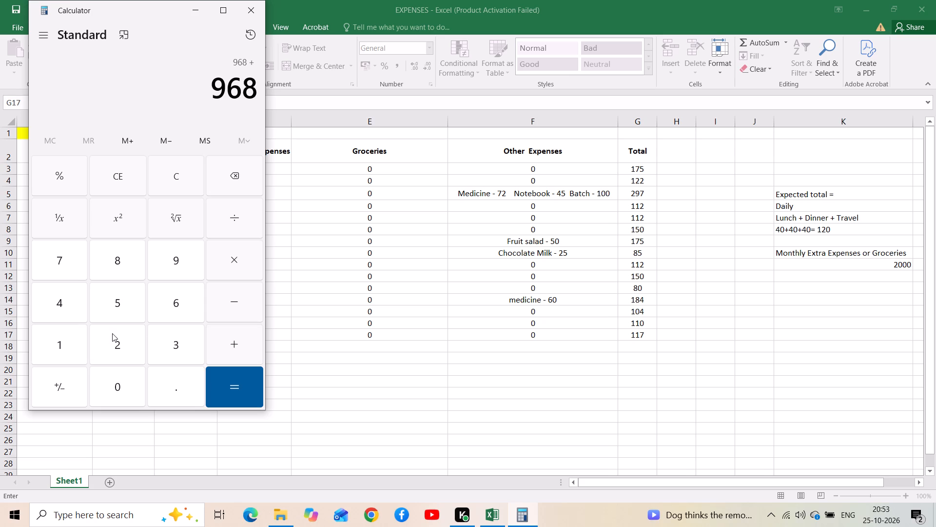
{"action": "type", "text": "175+"}
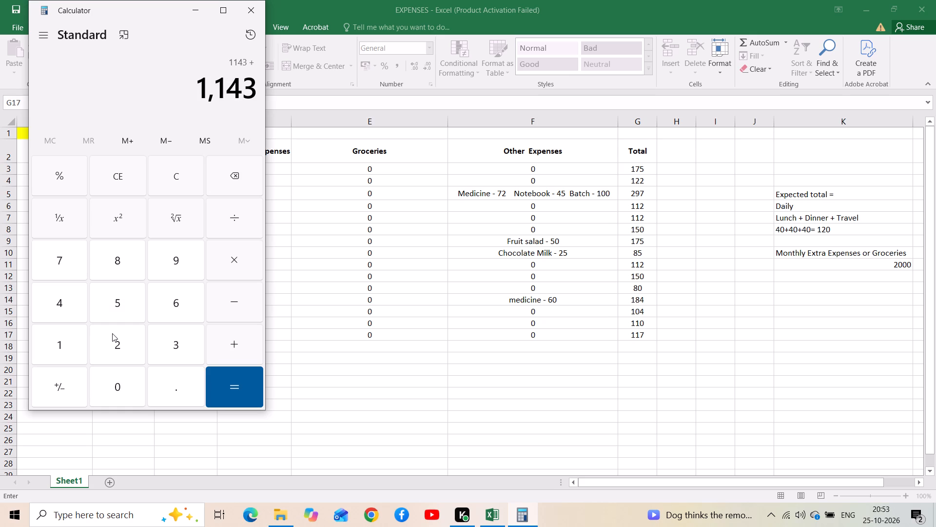
Add the October 18 to 25 totals to the running sum: 85, 112, 150, 80, 184, 104, 110 and 117.
{"action": "type", "text": "85+"}
{"action": "type", "text": "11"}
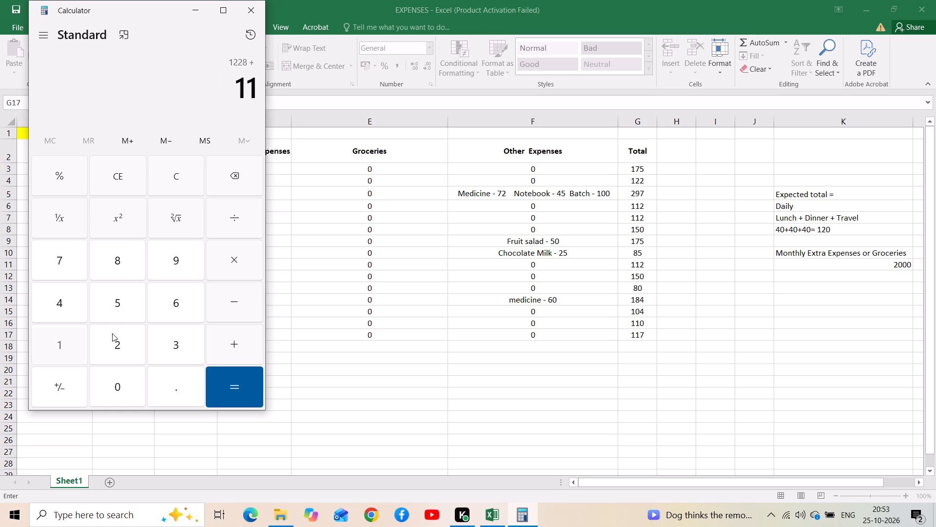
{"action": "type", "text": "2+"}
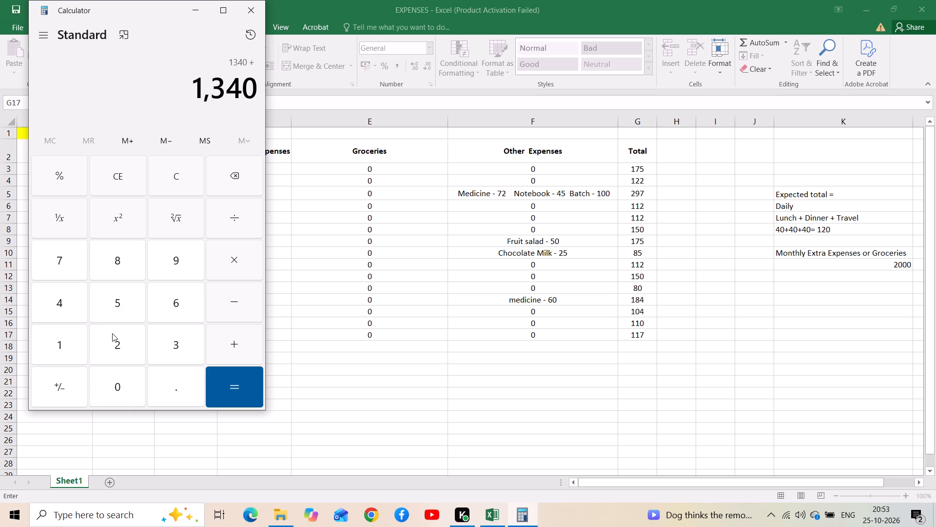
{"action": "type", "text": "150+"}
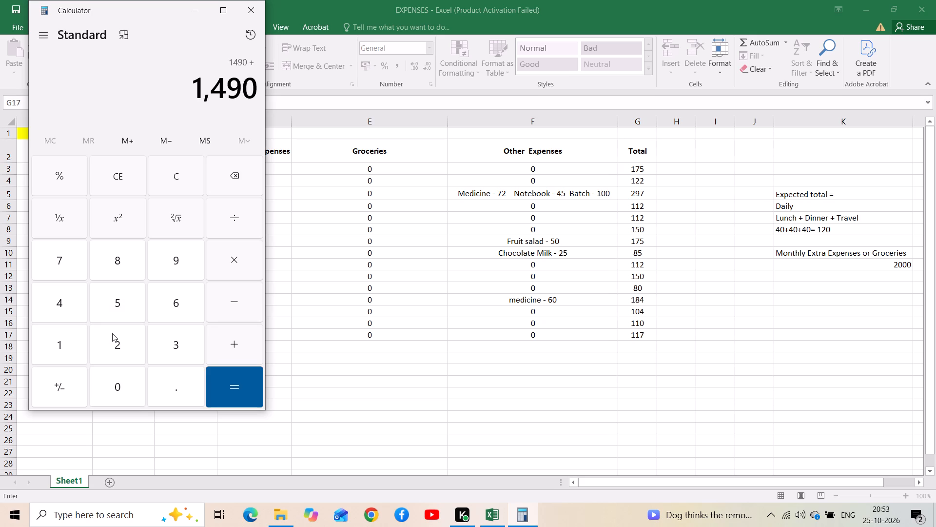
{"action": "type", "text": "80+"}
{"action": "type", "text": "184+"}
{"action": "type", "text": "104+"}
{"action": "type", "text": "110+"}
{"action": "type", "text": "117"}
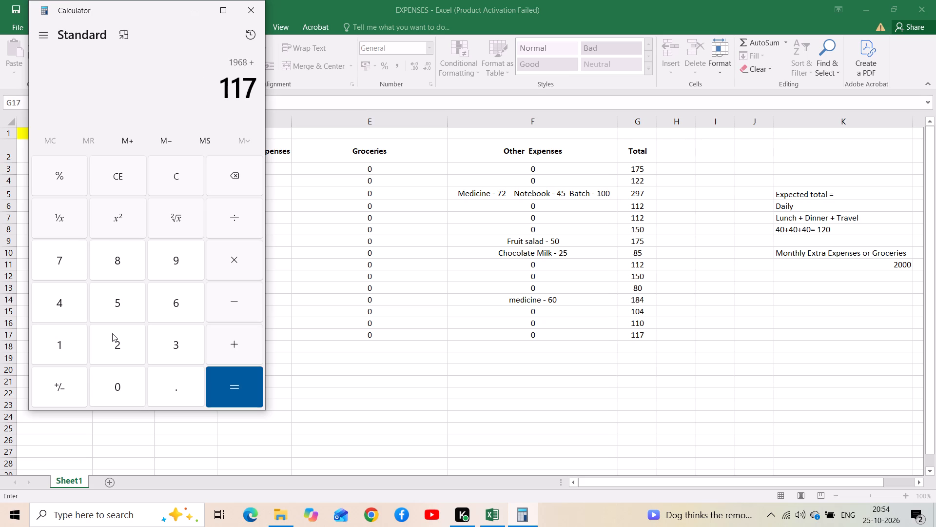
{"action": "key", "text": "Return"}
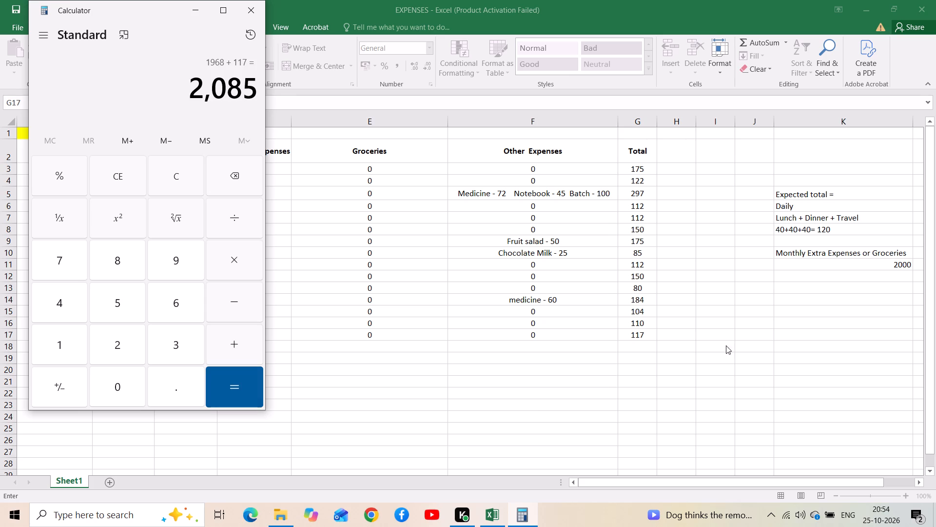
Back in the EXPENSES workbook, enter the calculated sum 2085 in cell K18.
{"action": "left_click", "coordinate": [784, 341]}
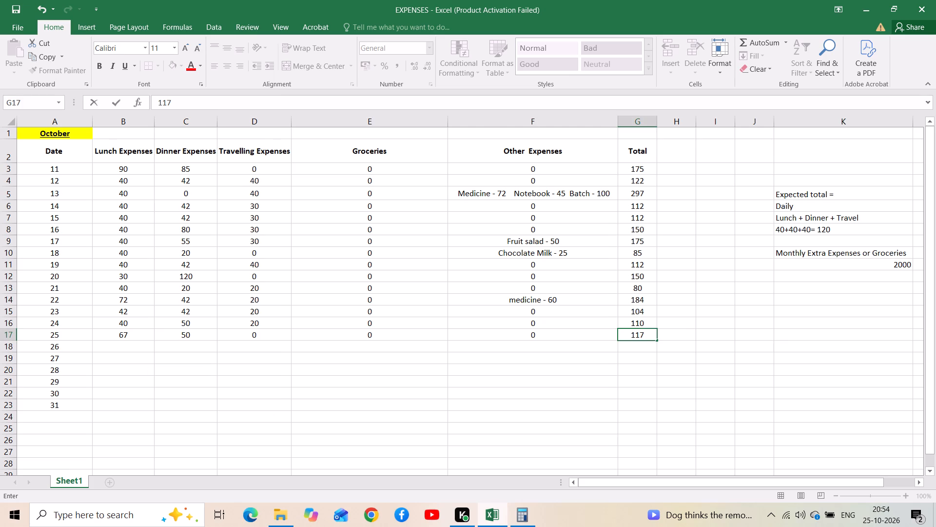
{"action": "left_click", "coordinate": [784, 346]}
{"action": "type", "text": "2085"}
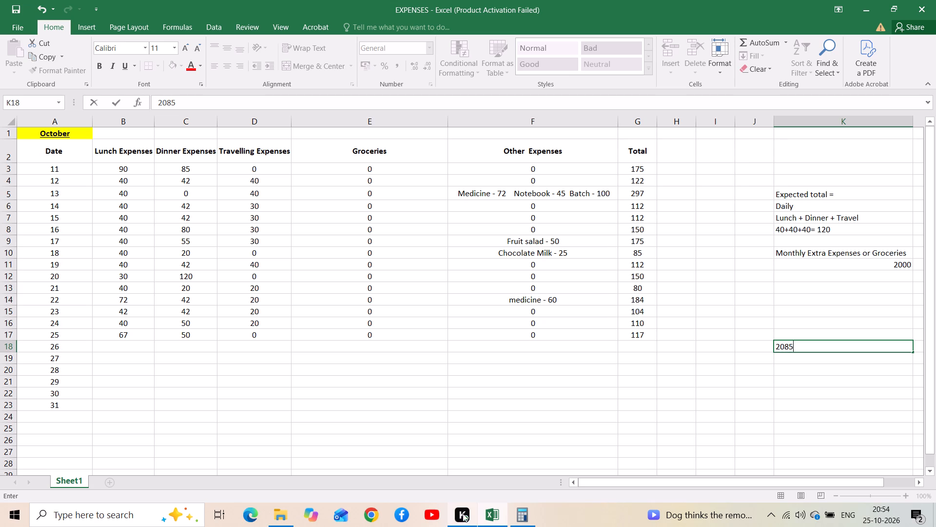
Switch back to Calculator and clear the previous result.
{"action": "left_click", "coordinate": [530, 516]}
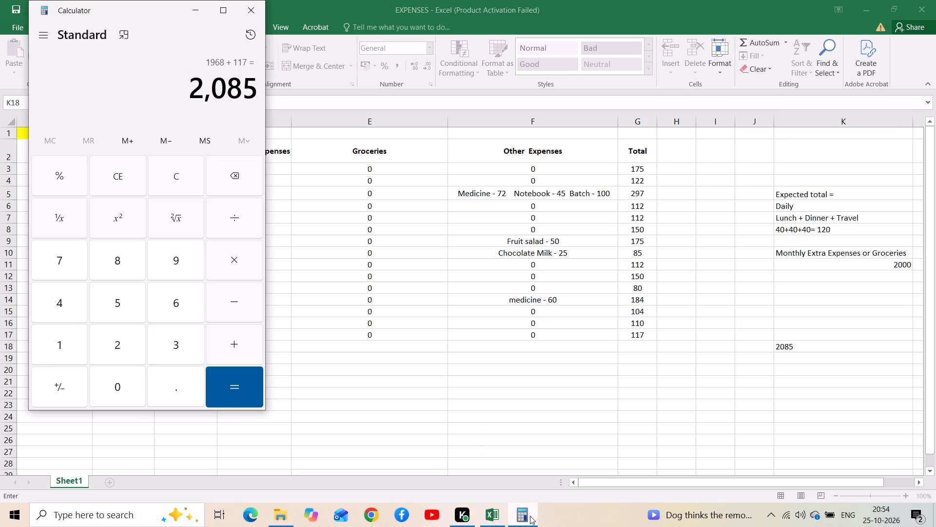
{"action": "left_click", "coordinate": [105, 174]}
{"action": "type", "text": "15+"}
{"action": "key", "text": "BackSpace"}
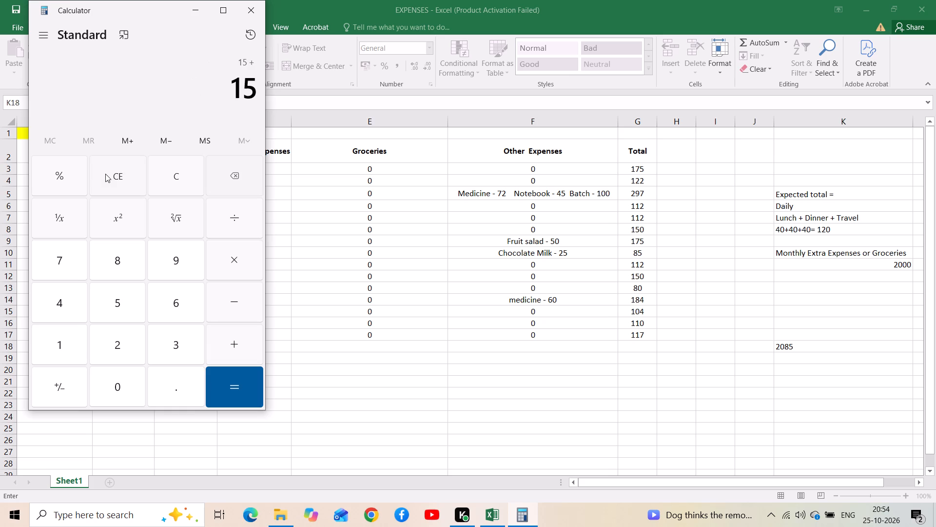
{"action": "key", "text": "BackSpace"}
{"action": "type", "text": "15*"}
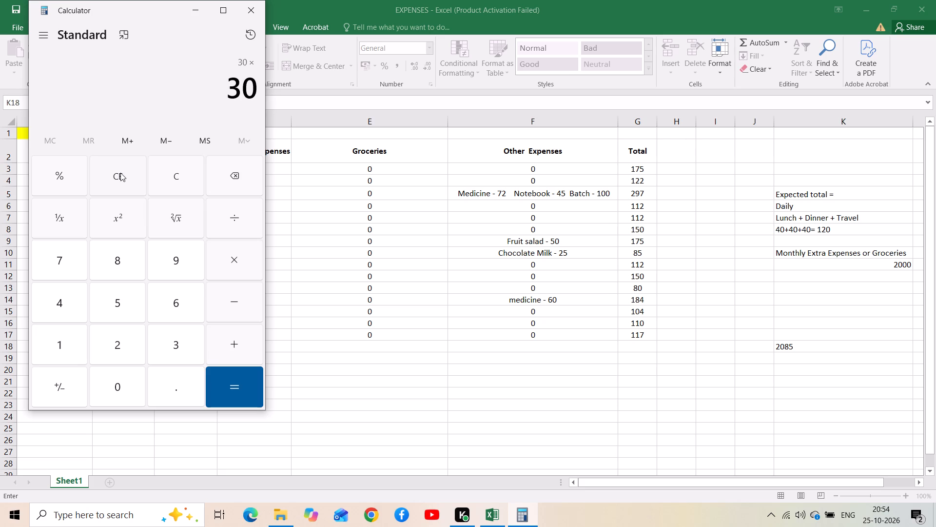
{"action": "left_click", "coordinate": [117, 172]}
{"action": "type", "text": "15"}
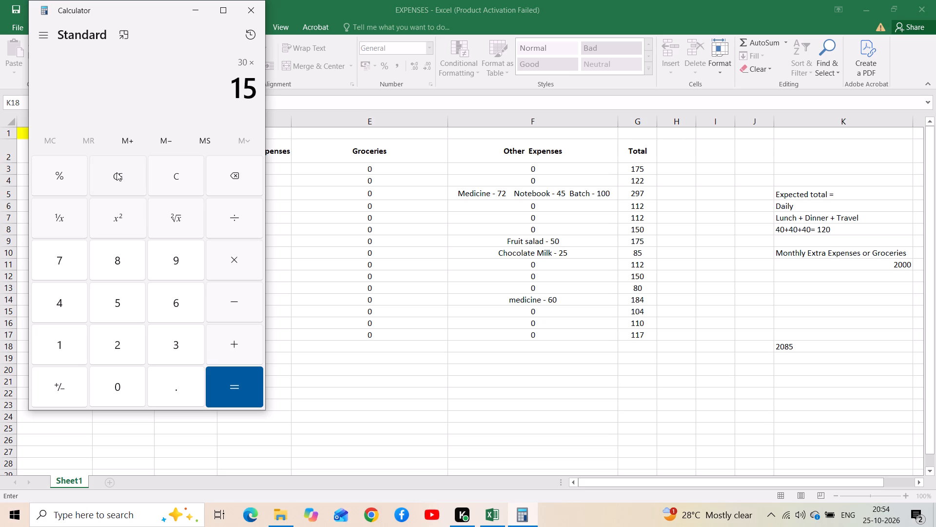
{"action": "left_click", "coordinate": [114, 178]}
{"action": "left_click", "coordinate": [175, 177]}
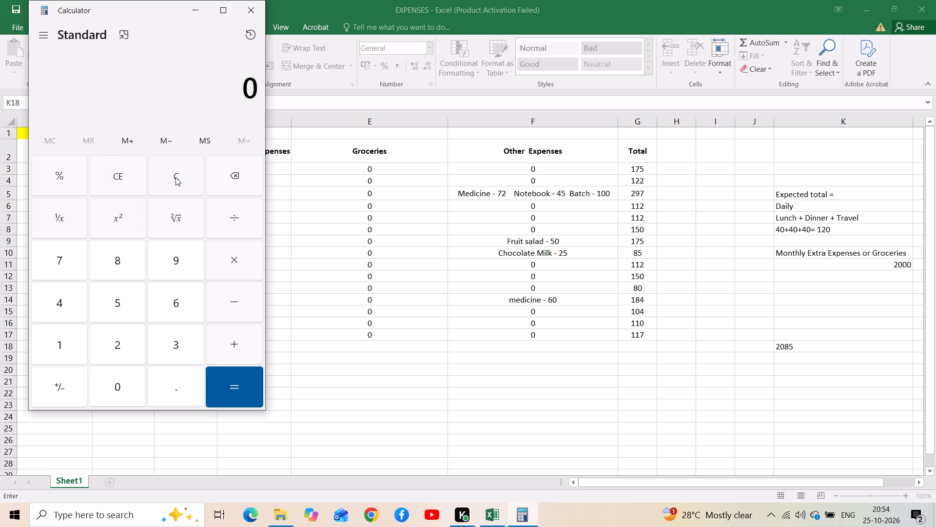
Multiply 15 days by the expected daily amount of 120.
{"action": "type", "text": "15"}
{"action": "key", "text": "asterisk"}
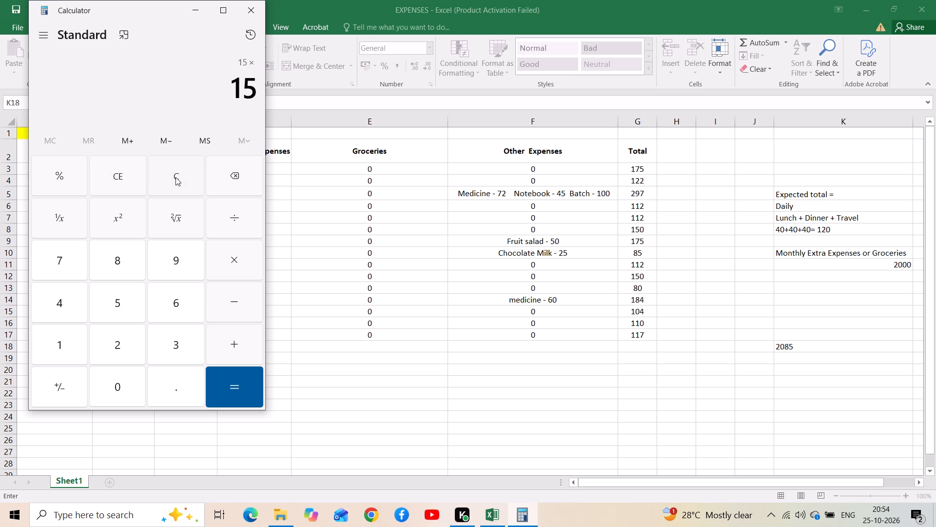
{"action": "type", "text": "12"}
{"action": "key", "text": "0"}
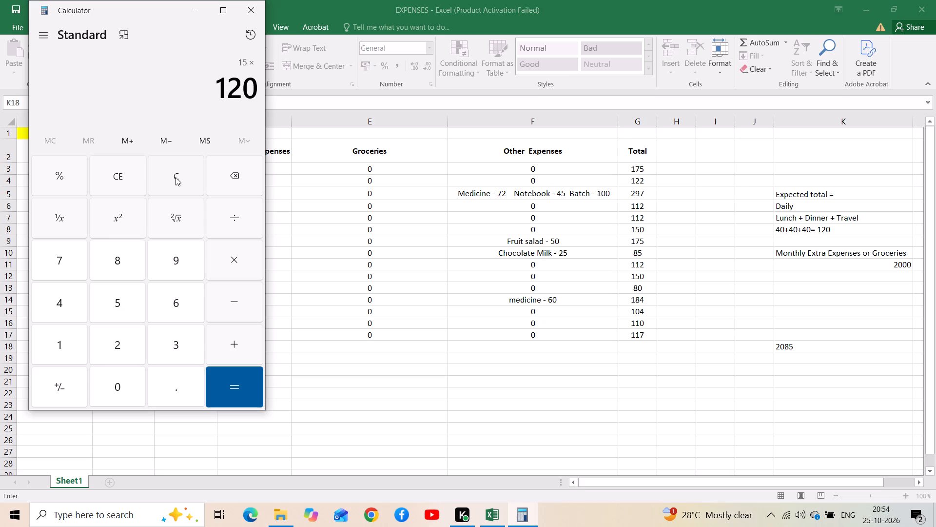
{"action": "key", "text": "Return"}
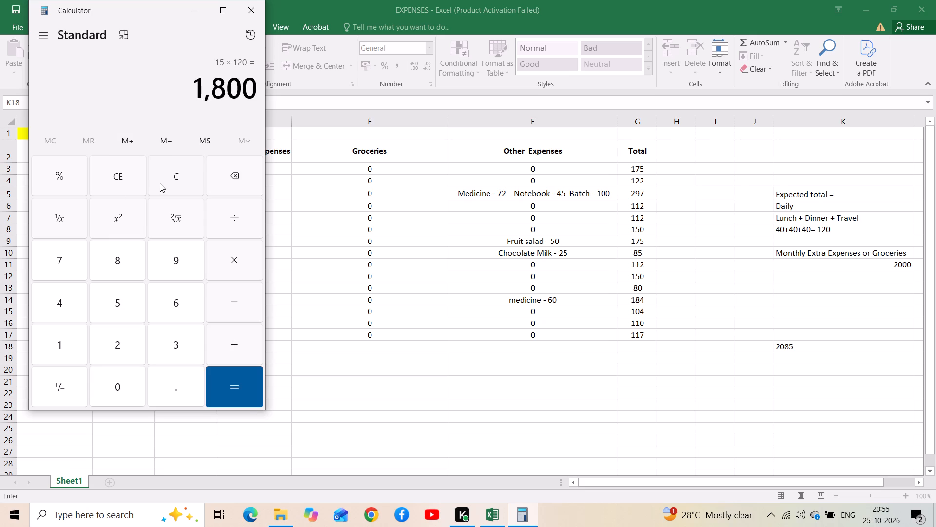
Clear the result and divide the monthly extra allowance of 2000 by 30 days.
{"action": "left_click", "coordinate": [161, 183]}
{"action": "type", "text": "2000"}
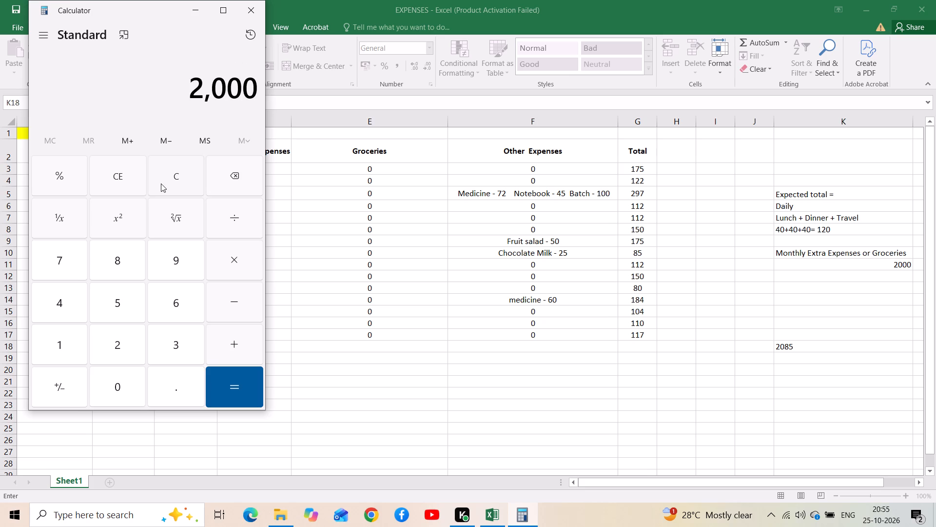
{"action": "key", "text": "slash"}
{"action": "type", "text": "30"}
{"action": "key", "text": "Return"}
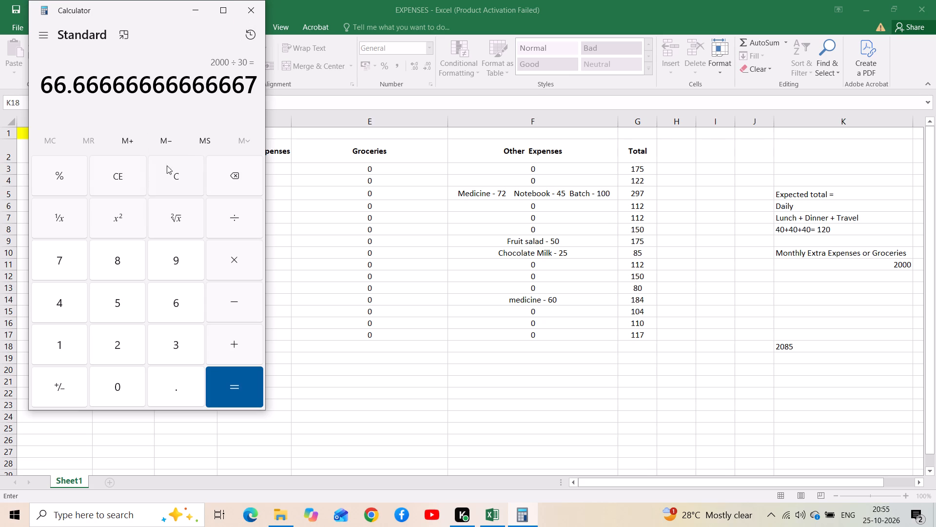
Clear the result, multiply the daily allowance of 180 by 15 days, and subtract the spent total of 2085.
{"action": "left_click", "coordinate": [191, 161]}
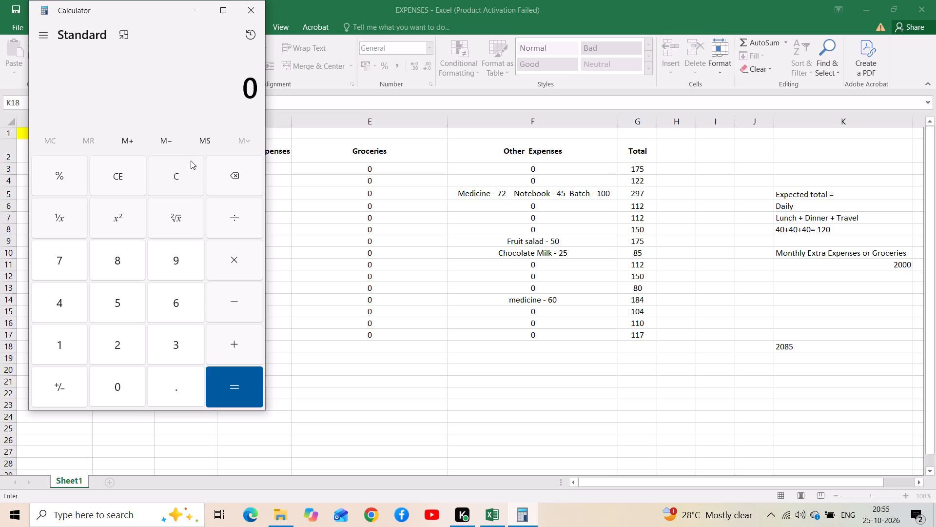
{"action": "type", "text": "18"}
{"action": "key", "text": "0"}
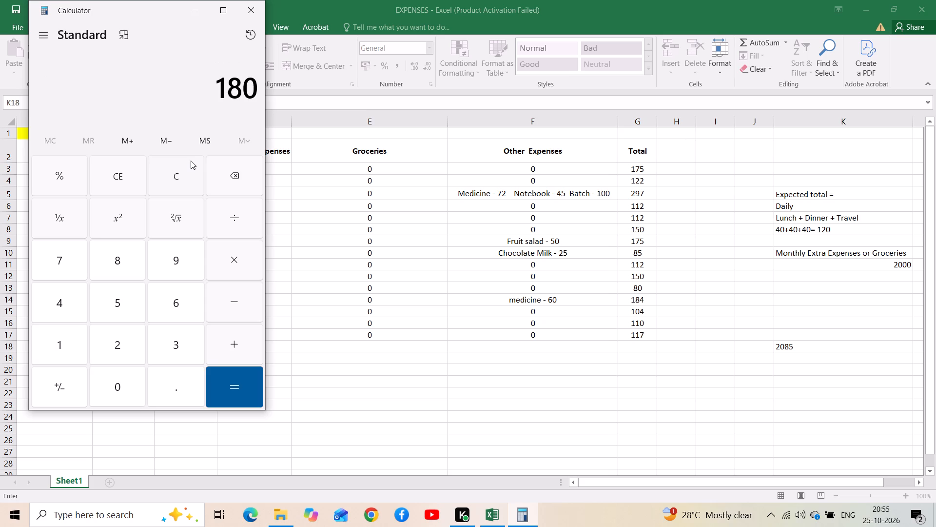
{"action": "key", "text": "asterisk"}
{"action": "type", "text": "15"}
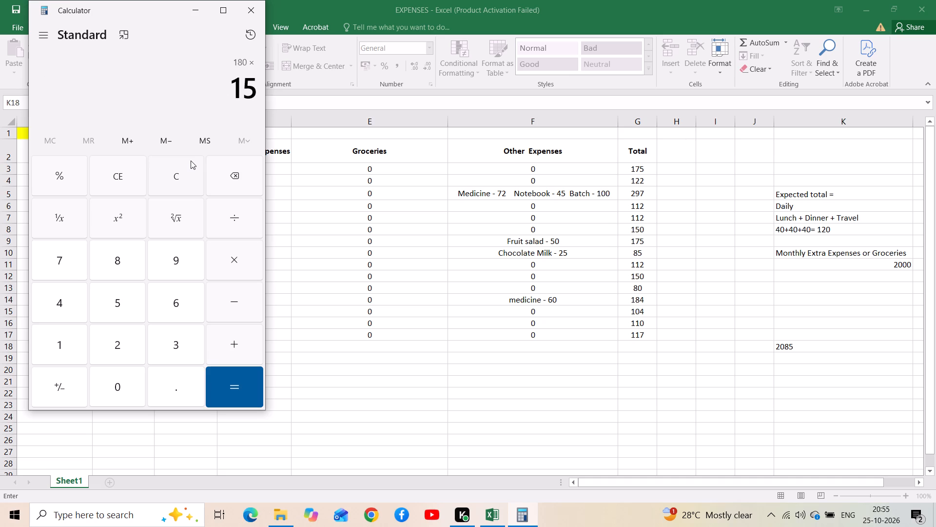
{"action": "key", "text": "Return"}
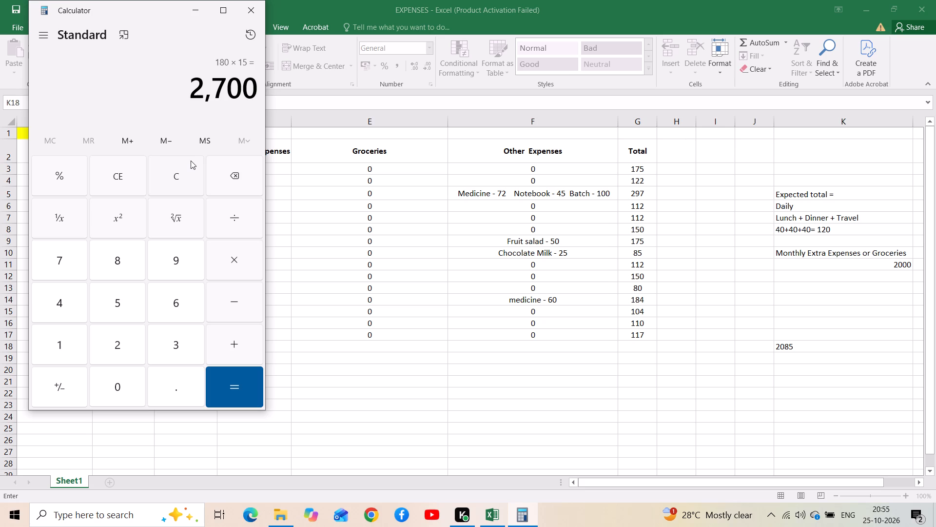
{"action": "key", "text": "minus"}
{"action": "type", "text": "2085"}
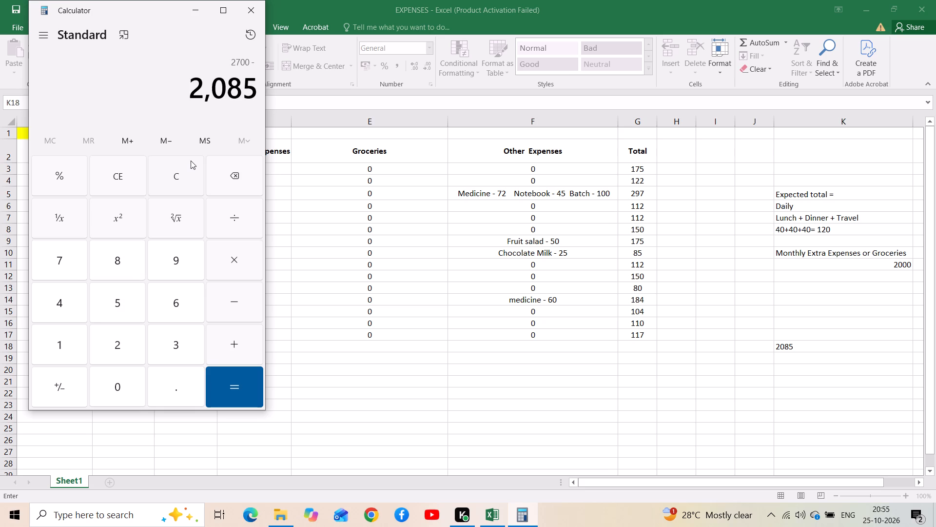
{"action": "key", "text": "Return"}
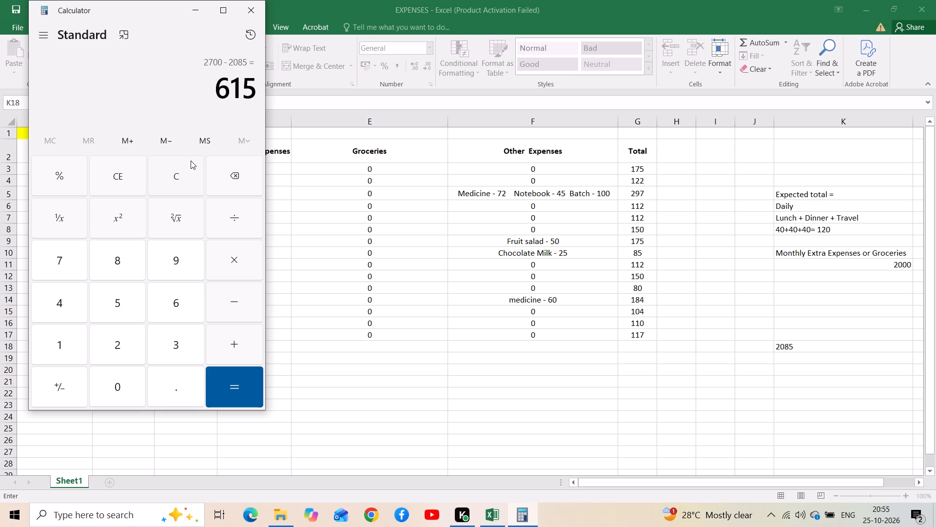
Clear the result and add 42 and 25.
{"action": "left_click", "coordinate": [166, 177]}
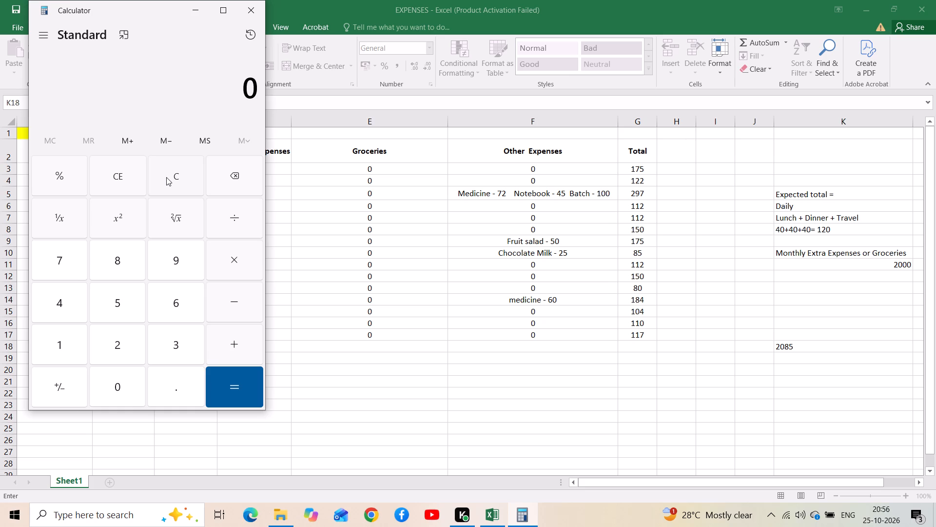
{"action": "type", "text": "42+25"}
{"action": "key", "text": "Return"}
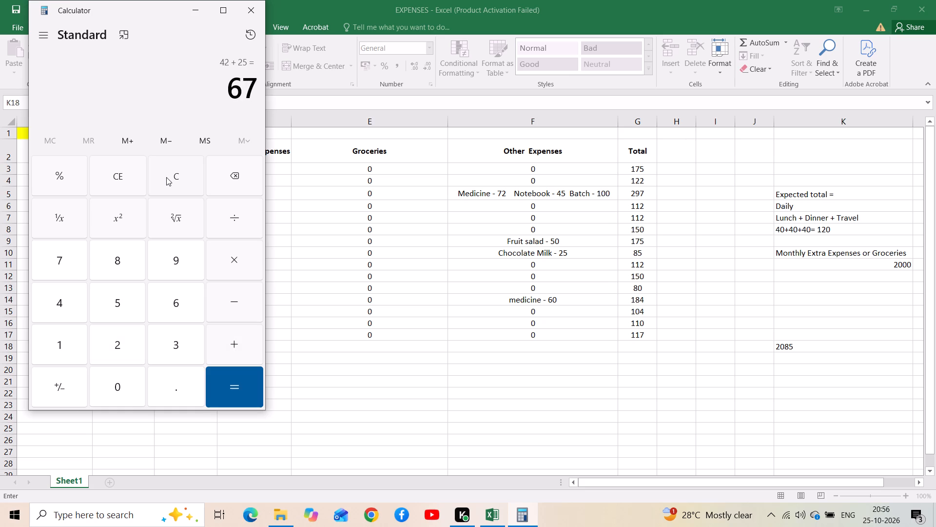
Minimize Calculator and, in the EXPENSES workbook, set the lunch expense for the 25th to 42.
{"action": "left_click", "coordinate": [199, 11]}
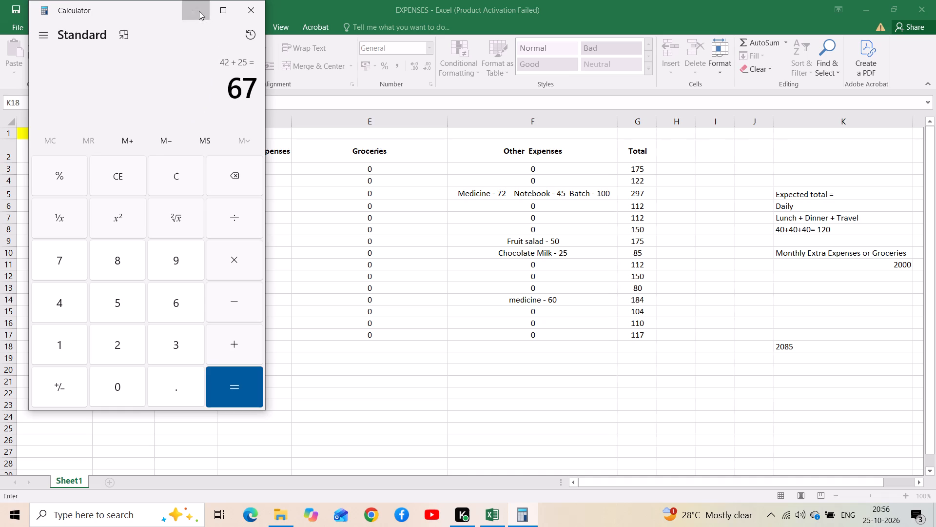
{"action": "left_click", "coordinate": [132, 336]}
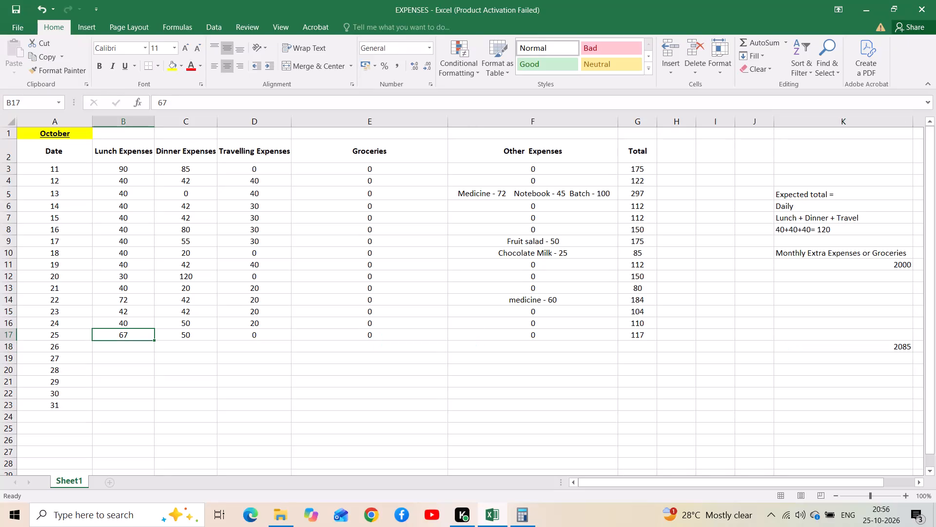
{"action": "type", "text": "42"}
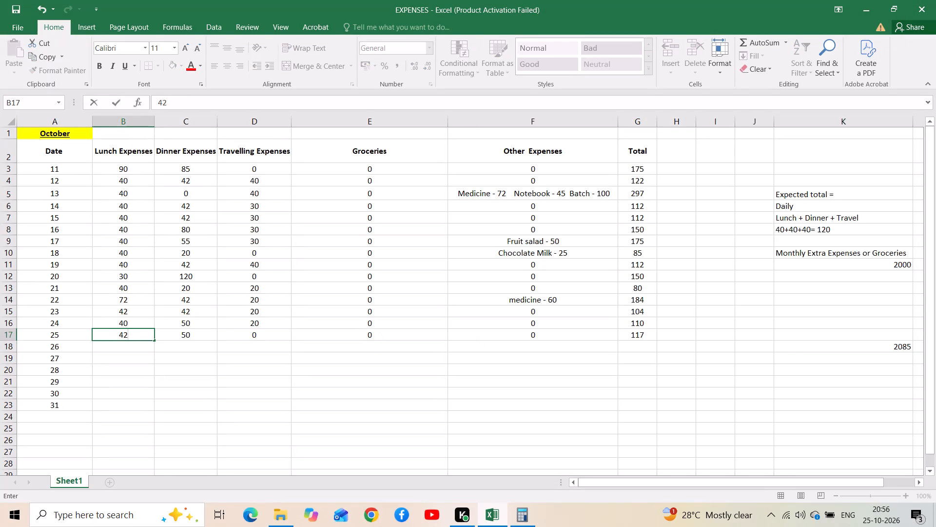
Enter Chocolate Milk - 25 under Other Expenses for the 25th and save the workbook.
{"action": "left_click", "coordinate": [488, 334]}
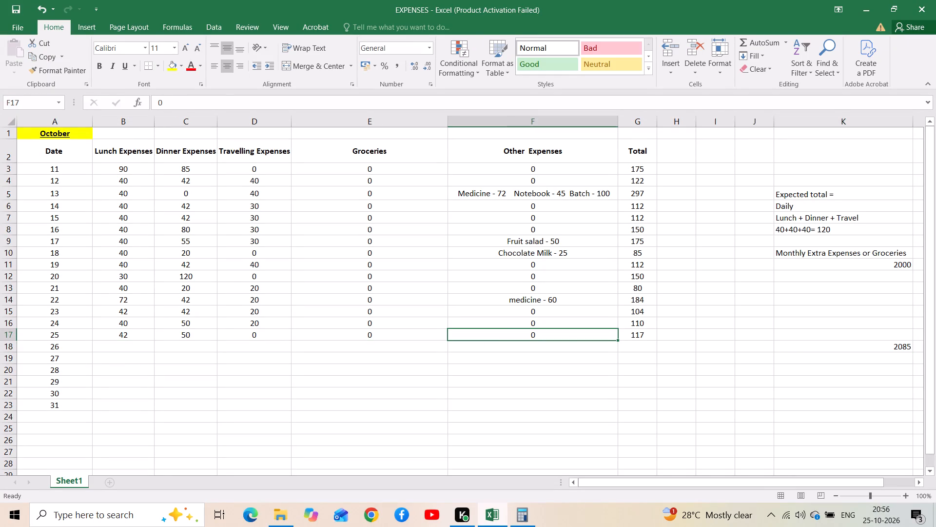
{"action": "key", "text": "c"}
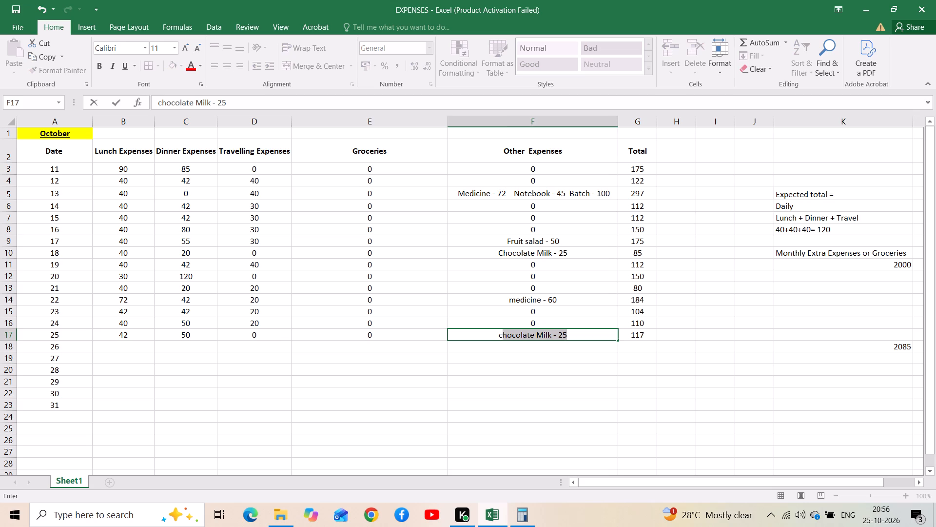
{"action": "key", "text": "Return"}
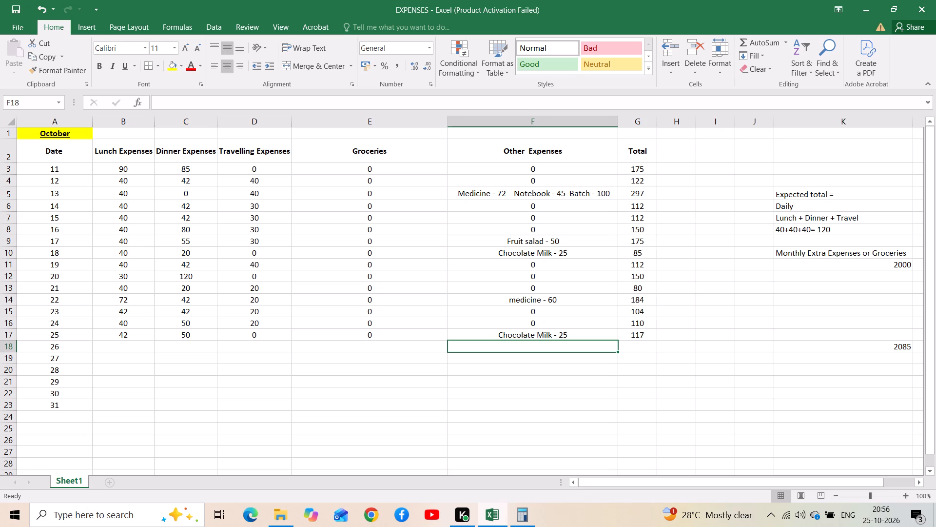
{"action": "key", "text": "ctrl+s"}
{"action": "key", "text": "ctrl+s"}
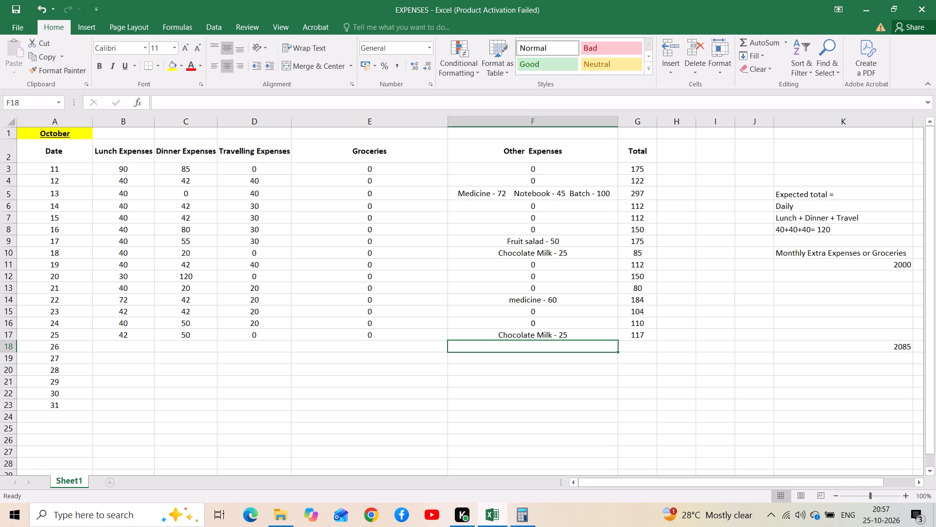
Delete the 2085 sum from cell K18.
{"action": "left_click", "coordinate": [822, 348]}
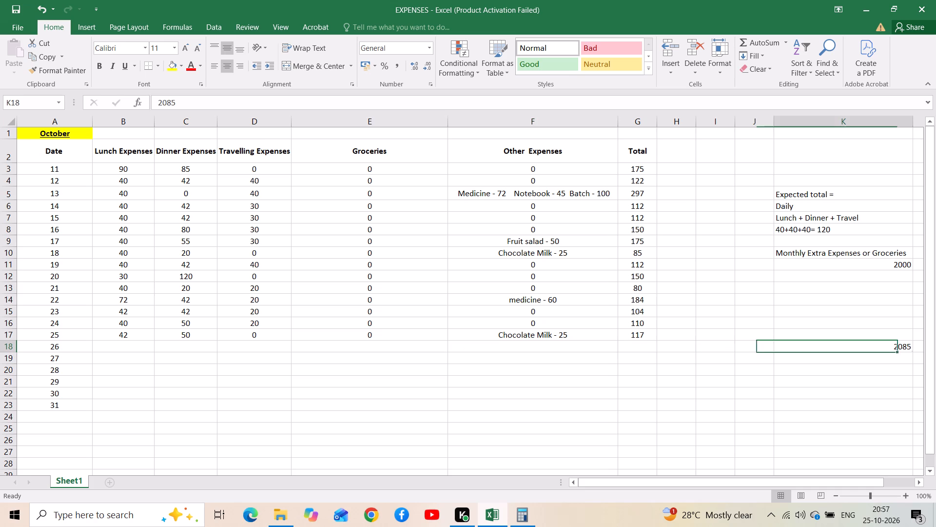
{"action": "key", "text": "Delete"}
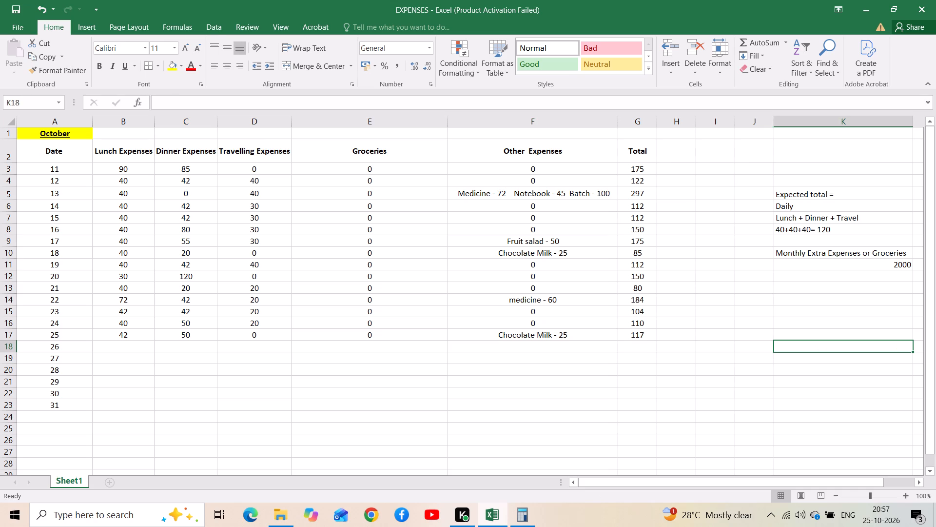
{"action": "left_click", "coordinate": [760, 388]}
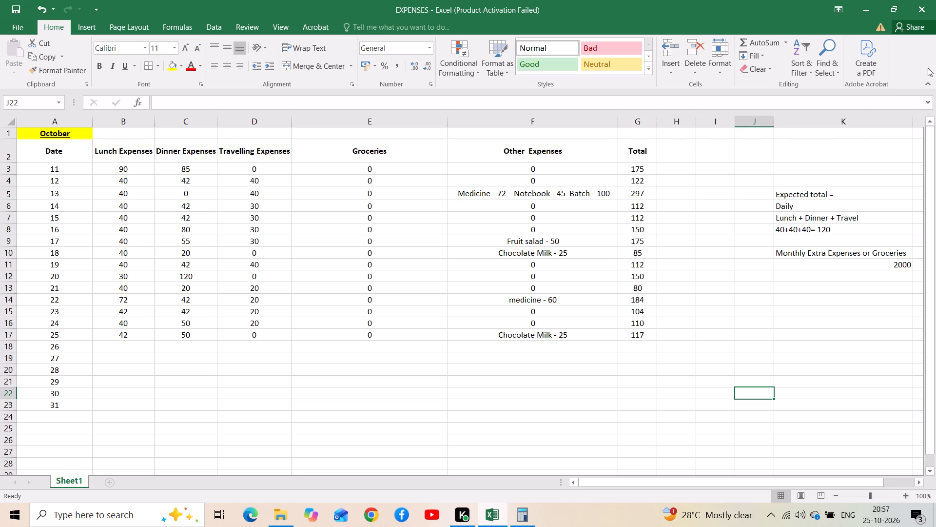
Switch to Calculator, clear the result, multiply 160 by 15 days, and close Calculator.
{"action": "left_click", "coordinate": [523, 516]}
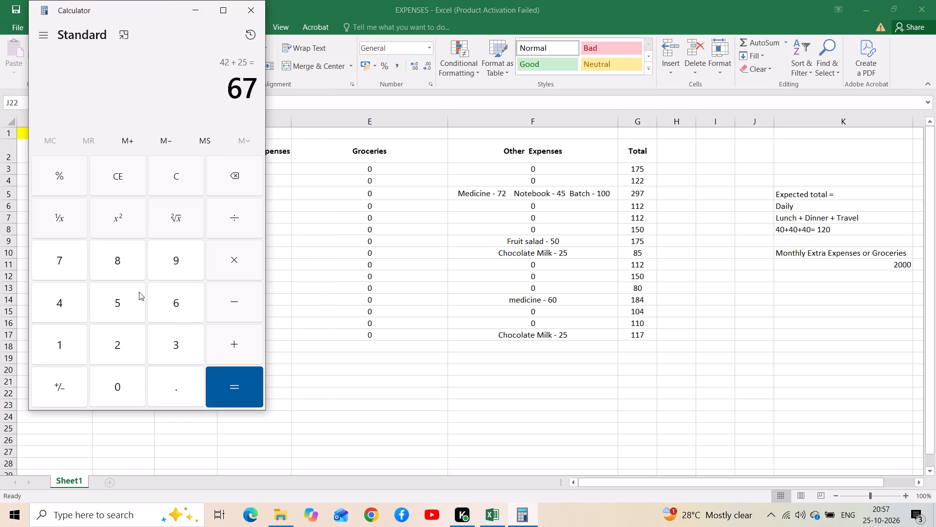
{"action": "left_click", "coordinate": [175, 178]}
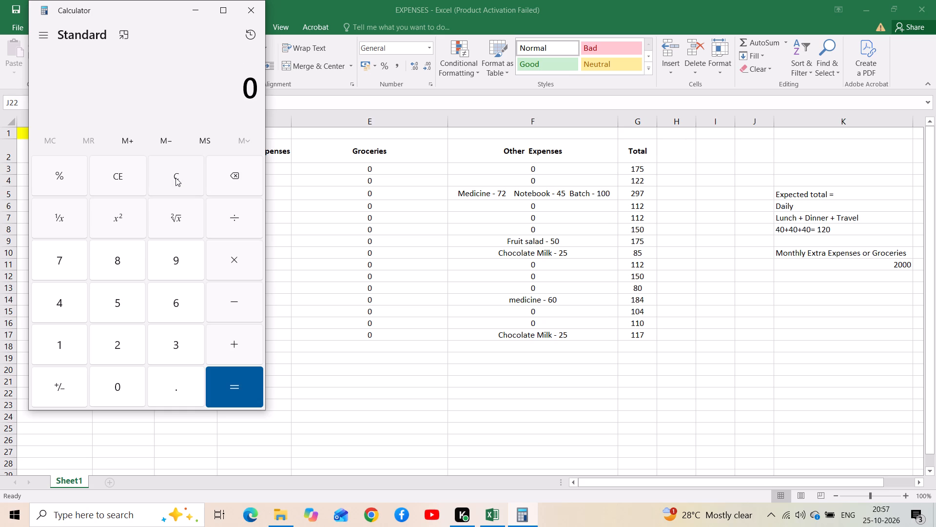
{"action": "type", "text": "160"}
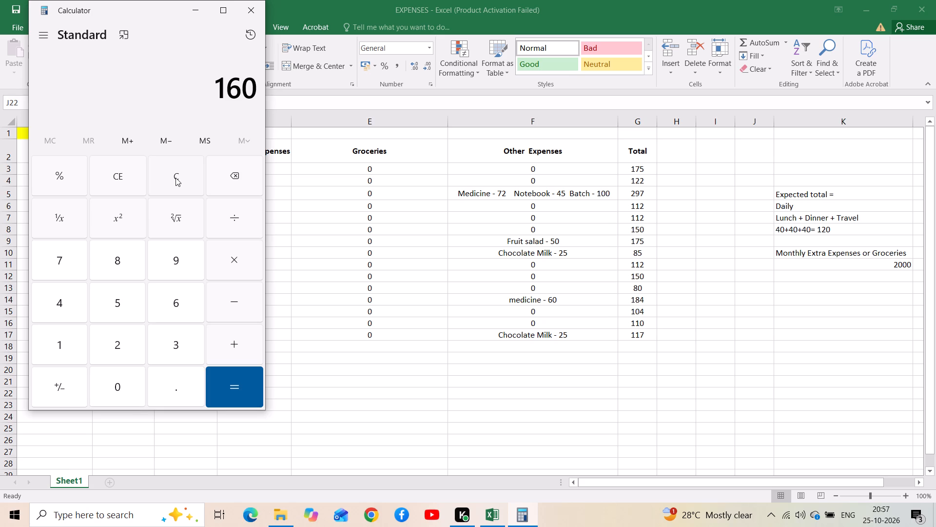
{"action": "key", "text": "asterisk"}
{"action": "type", "text": "15"}
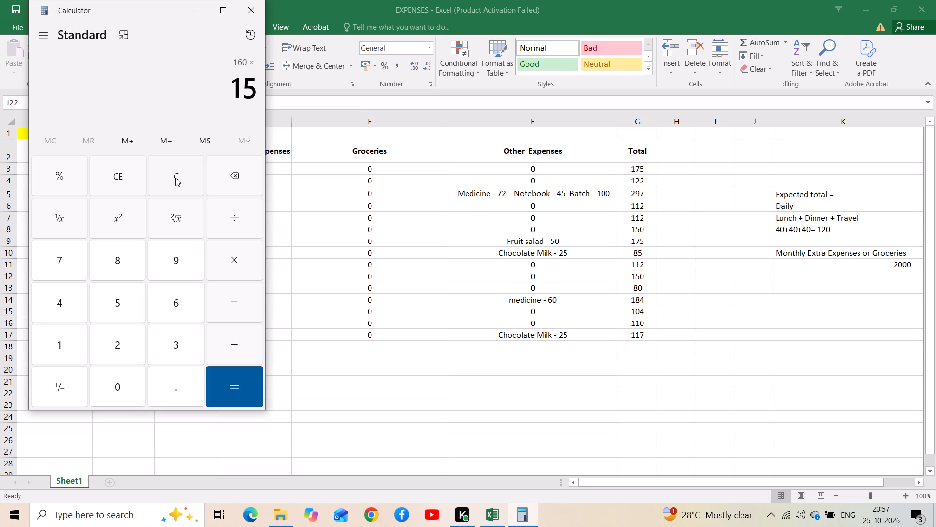
{"action": "key", "text": "Return"}
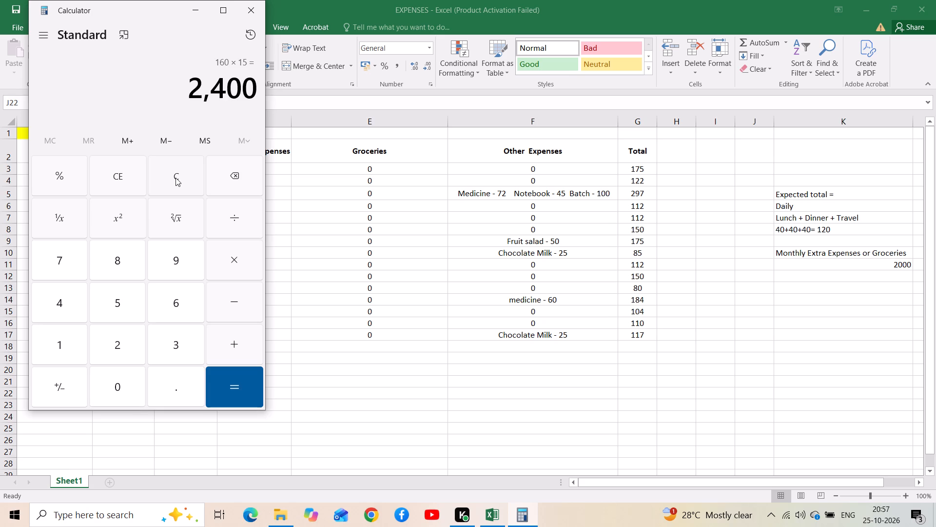
{"action": "left_click", "coordinate": [258, 12]}
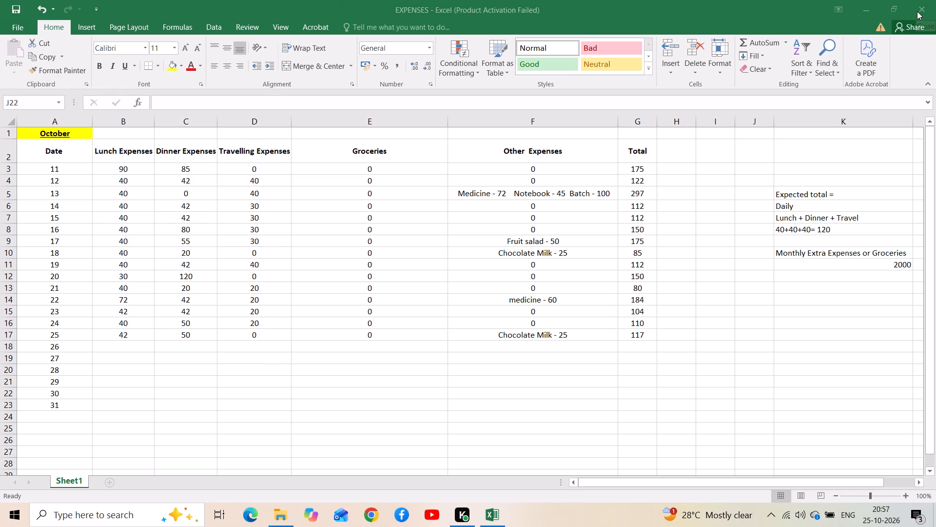
Save the EXPENSES workbook, and close it along with the Documents folder window.
{"action": "left_click", "coordinate": [698, 329]}
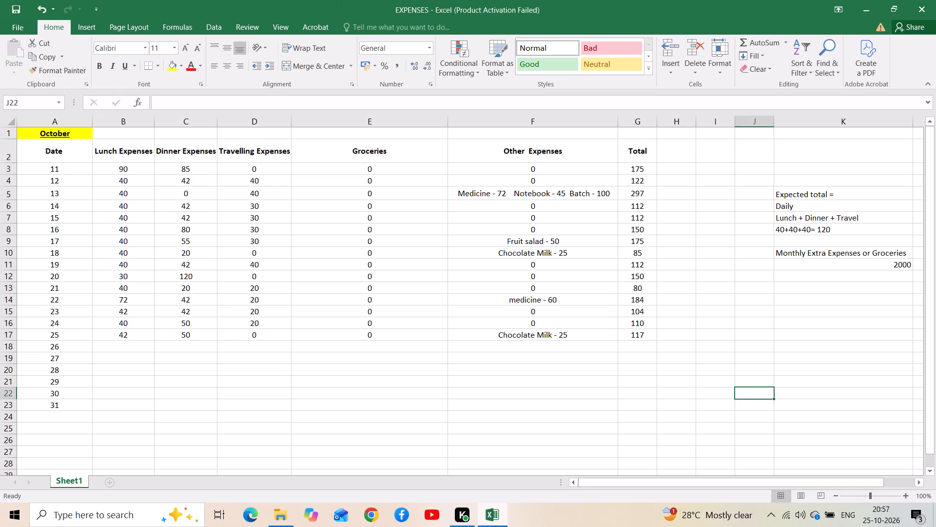
{"action": "key", "text": "ctrl+s"}
{"action": "left_click", "coordinate": [924, 10]}
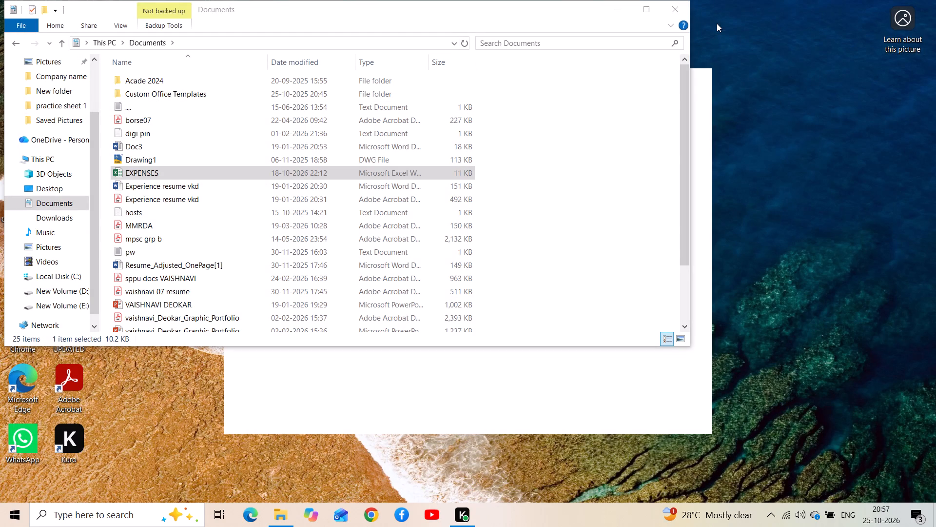
{"action": "left_click", "coordinate": [675, 5]}
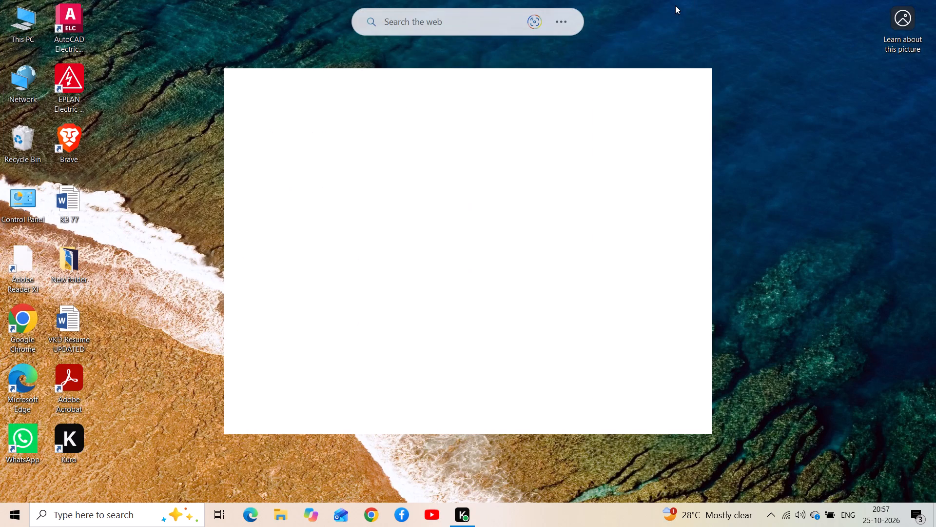